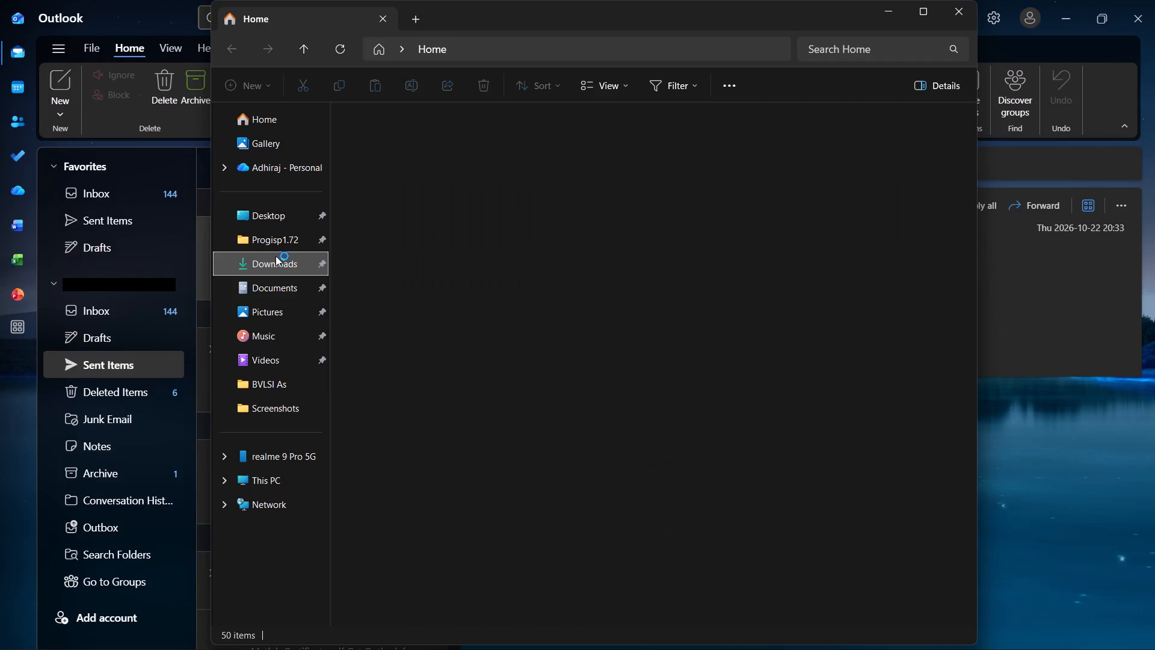
# Open the DBMS Assignment PDF from the Downloads folder.
pyautogui.doubleClick(358, 178)
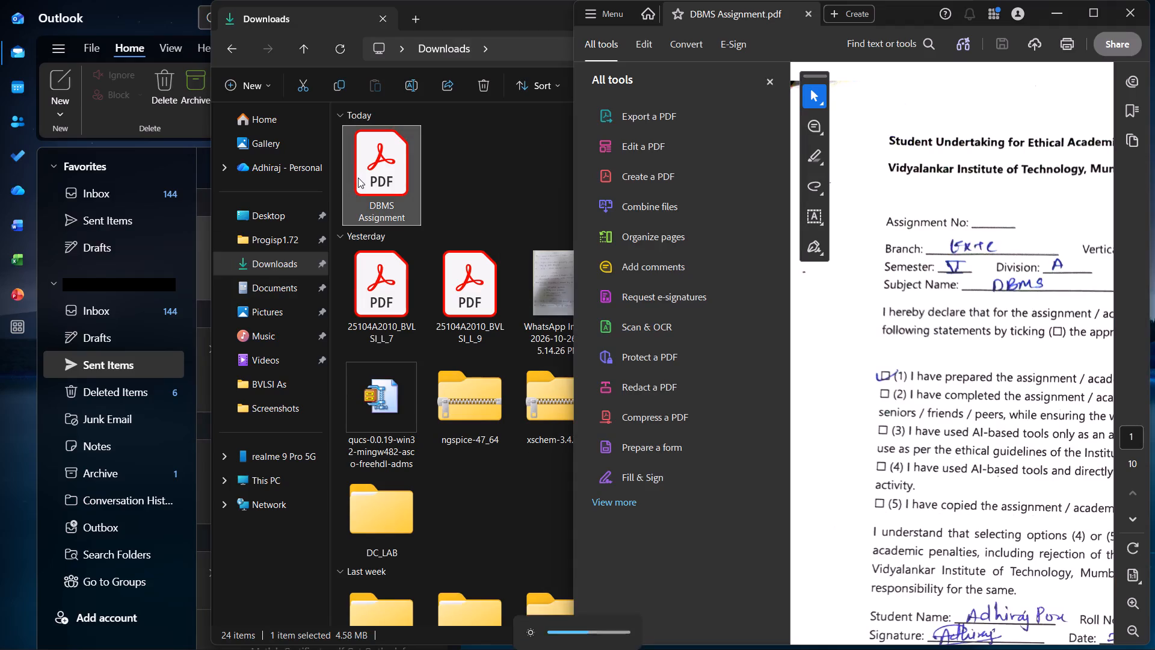
# Maximize the DBMS Assignment.pdf window so it fills the whole screen.
pyautogui.click(1085, 17)
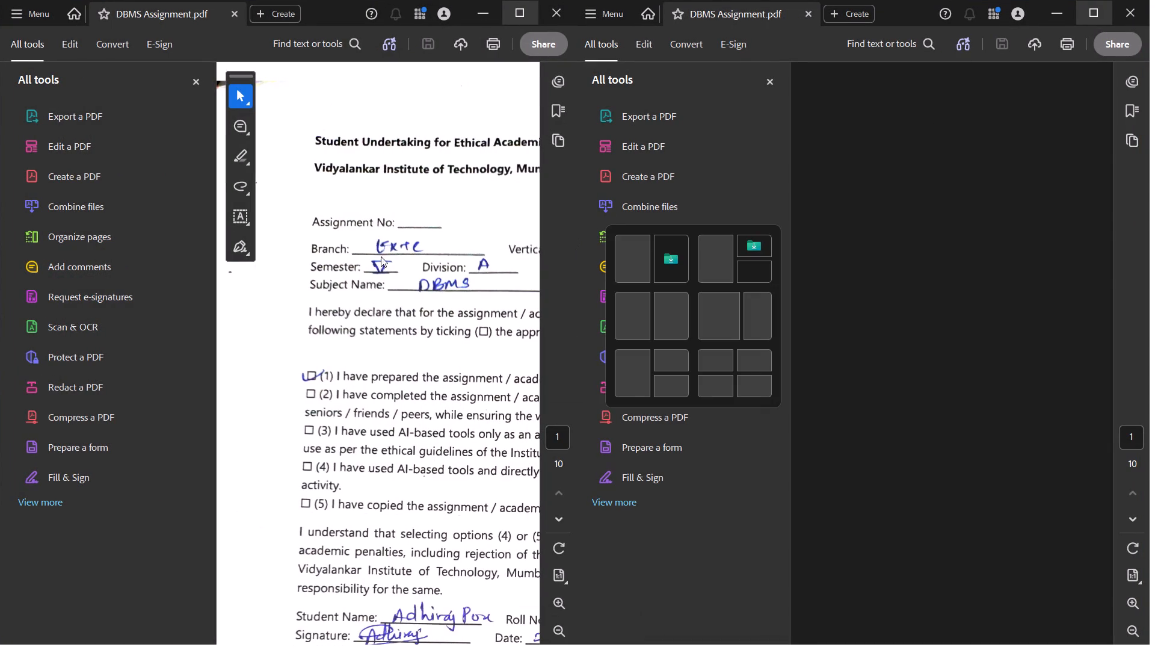
pyautogui.click(345, 256)
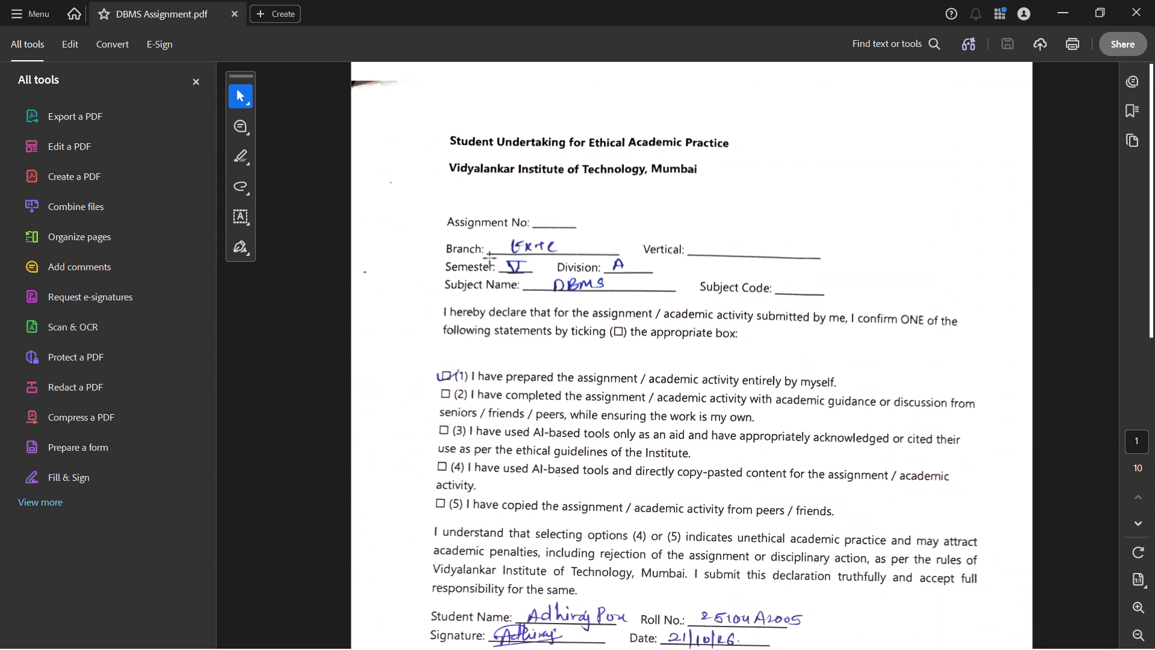
# Look through the handwritten DBMS assignment from the student undertaking page to the Set 2 SQL answers on the last pages.
pyautogui.scroll(-8, 532, 265)
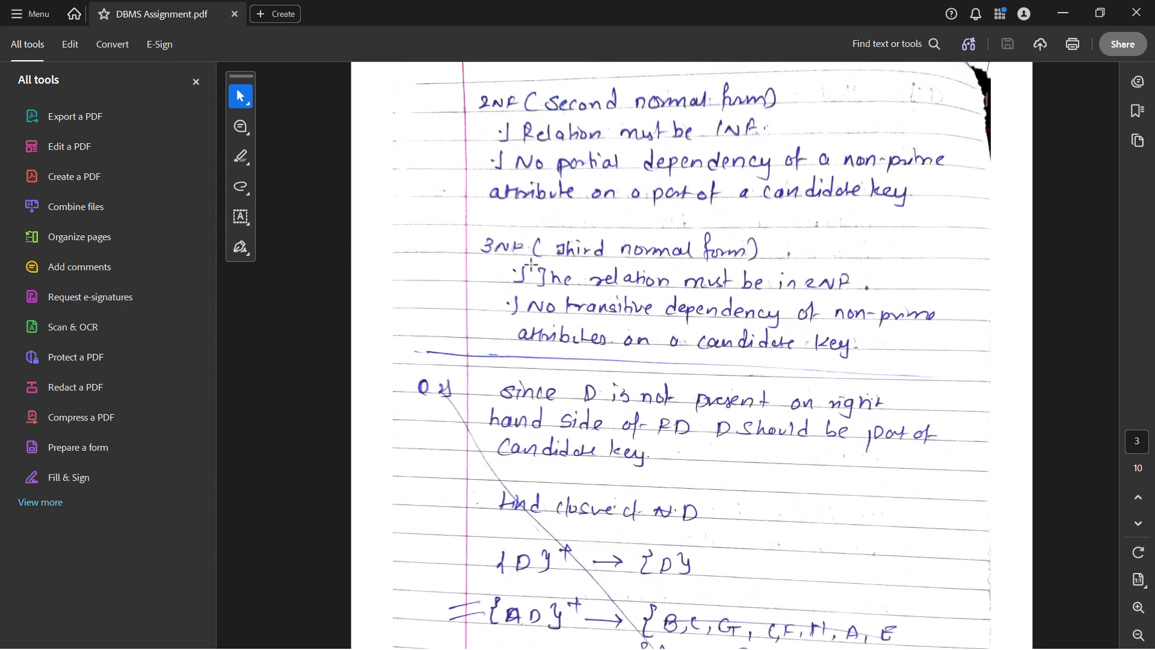
pyautogui.scroll(-8, 532, 265)
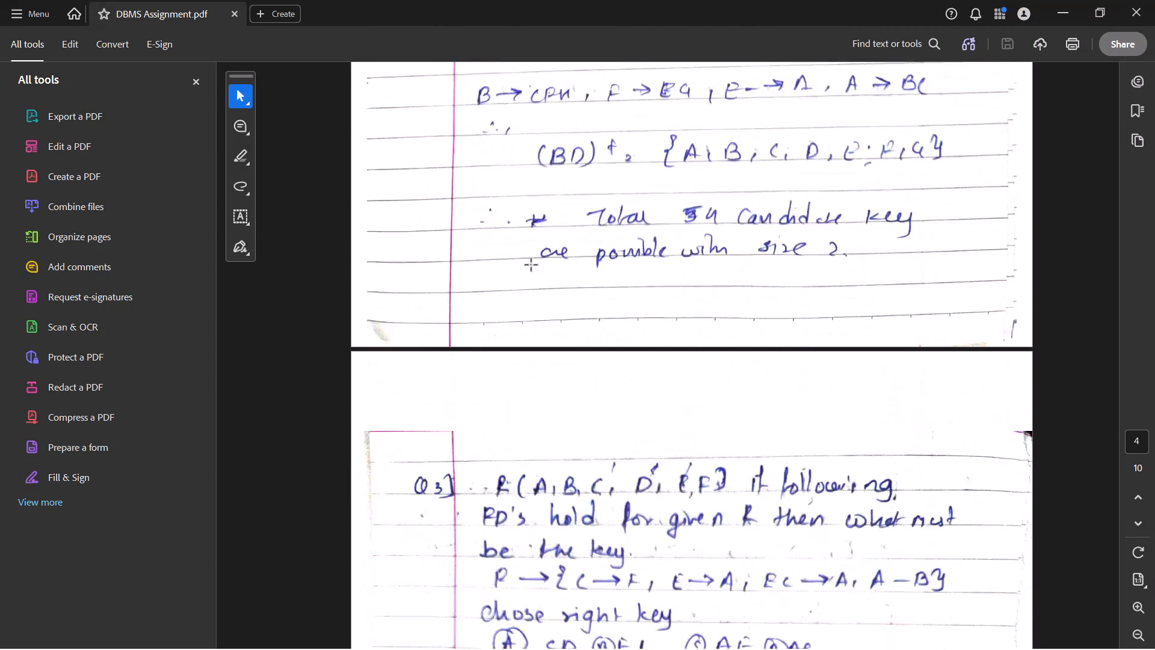
pyautogui.scroll(-4, 532, 265)
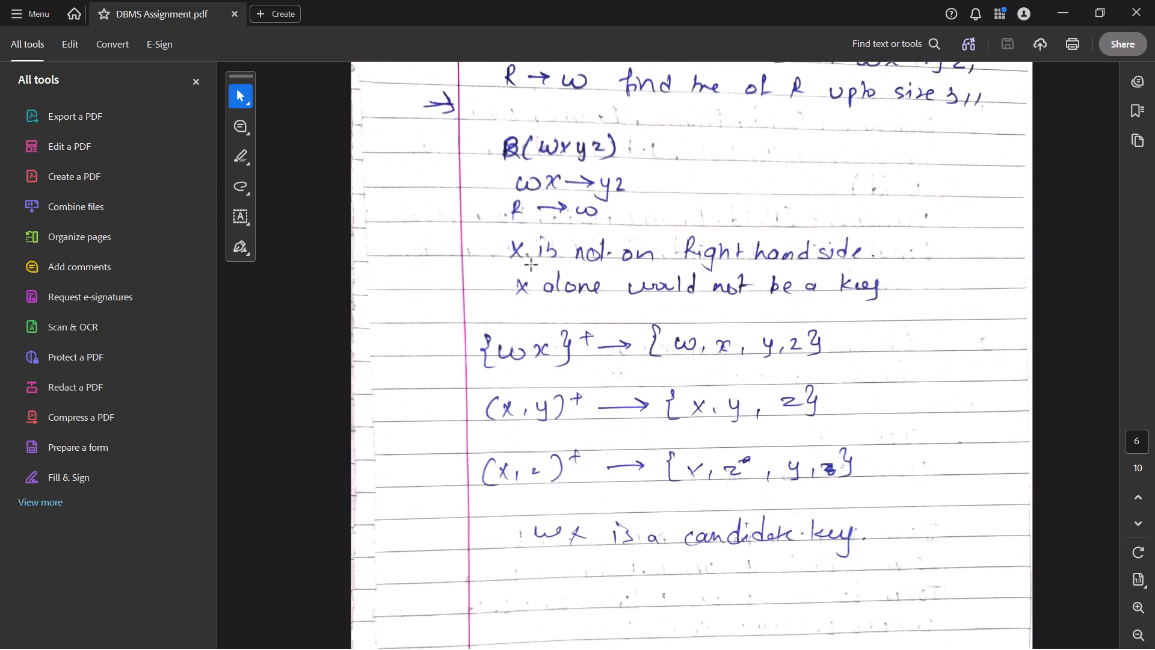
pyautogui.scroll(-3, 532, 265)
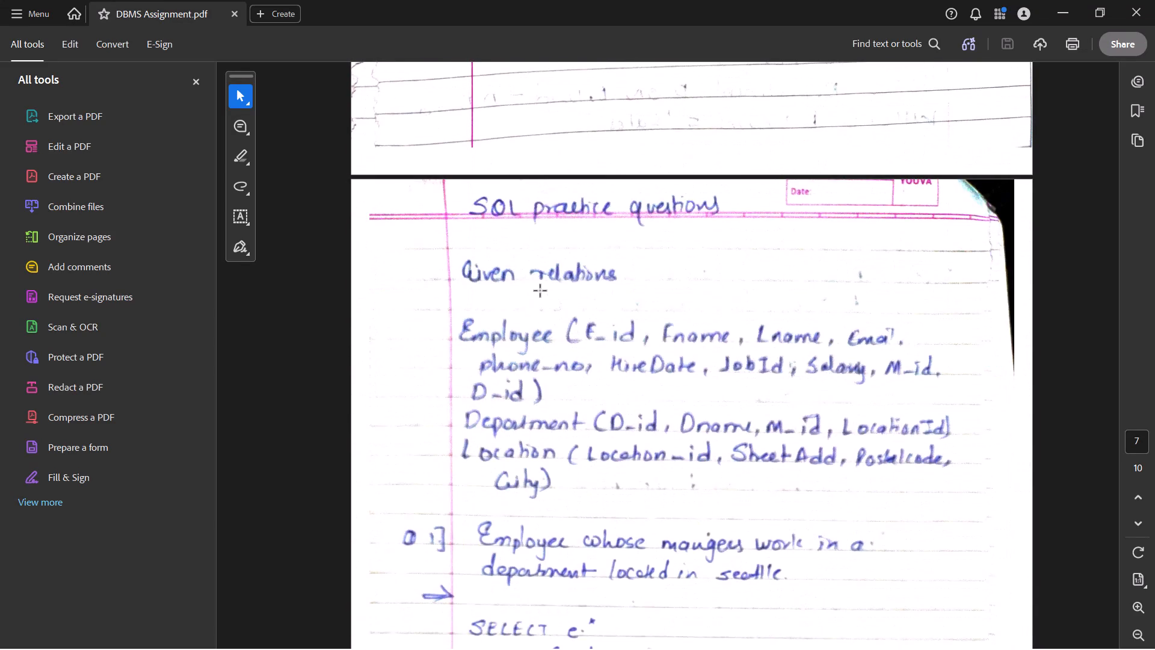
pyautogui.scroll(-5, 541, 291)
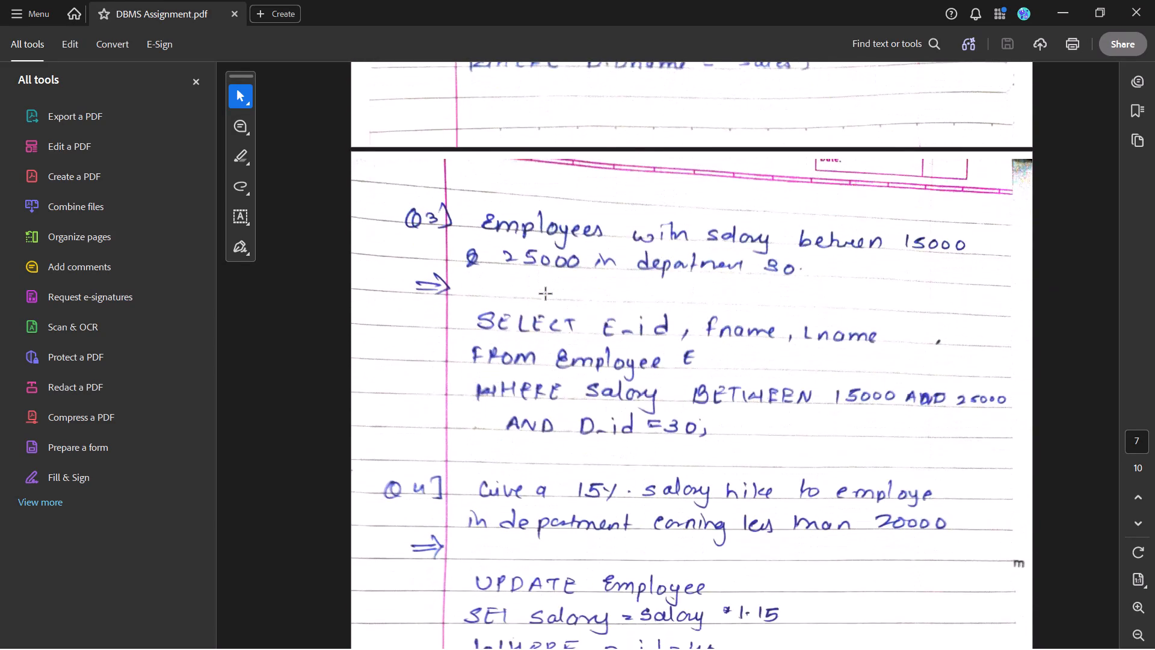
pyautogui.scroll(-8, 546, 294)
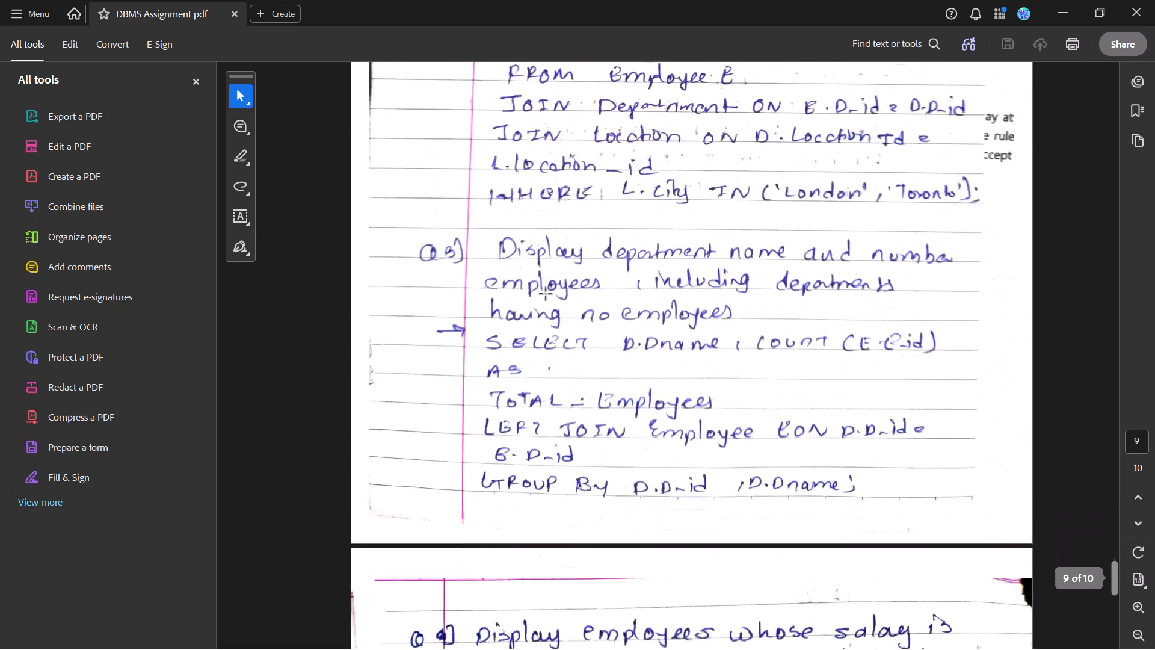
pyautogui.scroll(-7, 546, 294)
# Go back to the normal forms answer on page 3 and review the candidate key answers through to the SQL practice questions.
pyautogui.scroll(9, 546, 294)
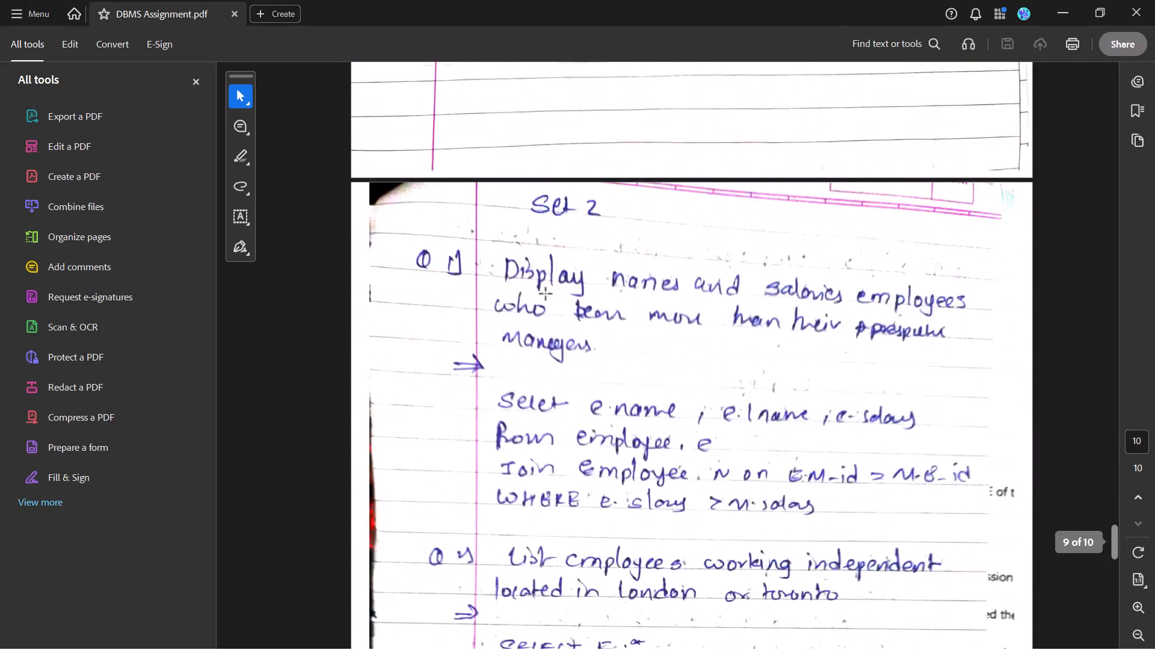
pyautogui.scroll(12, 546, 294)
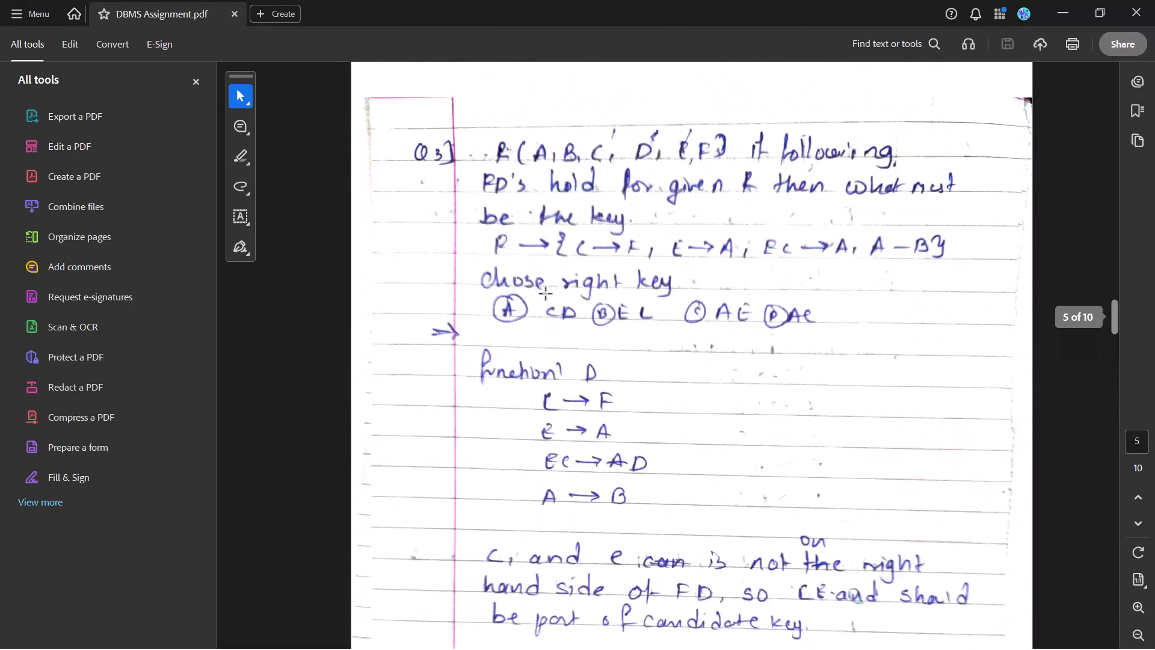
pyautogui.scroll(7, 546, 294)
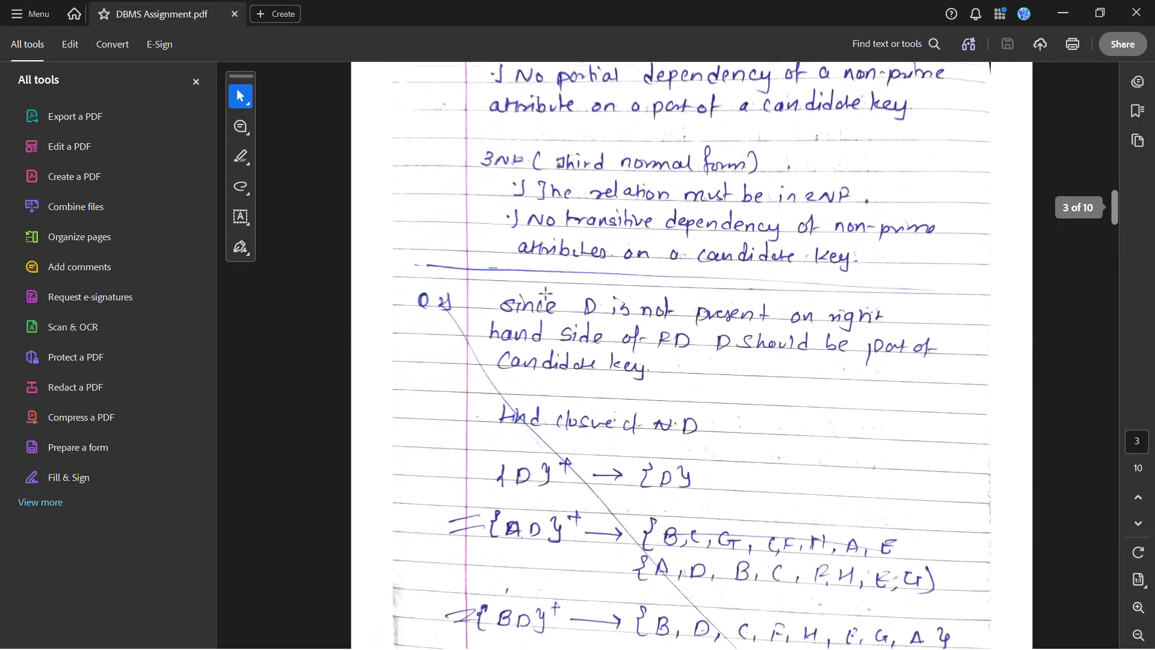
pyautogui.scroll(-3, 523, 387)
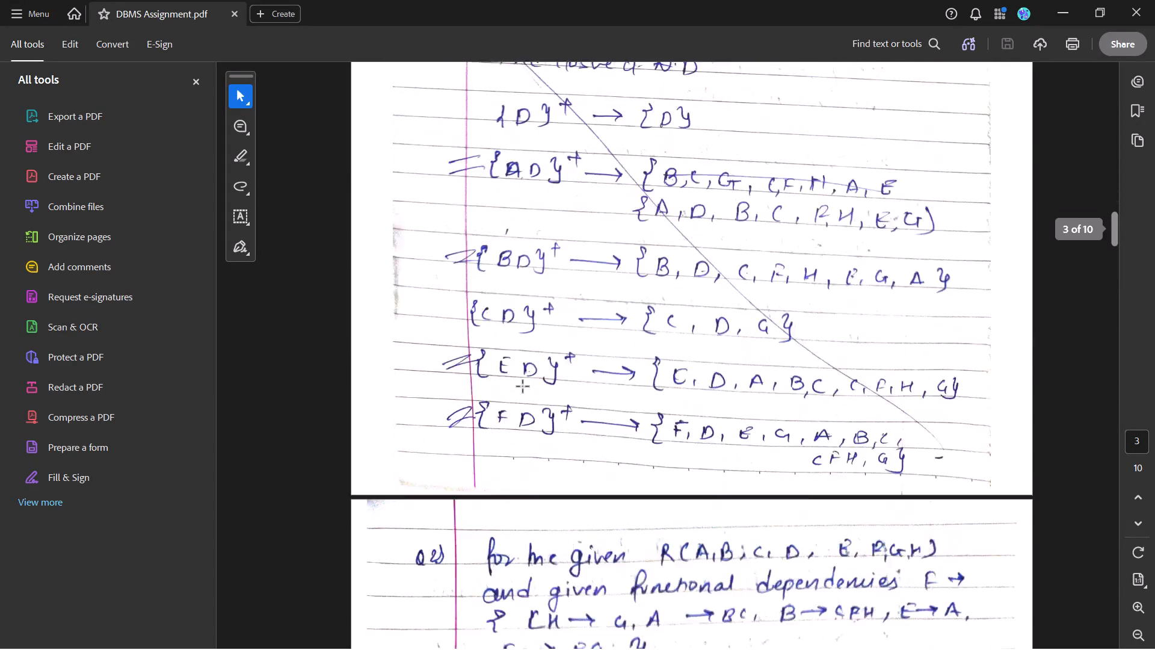
pyautogui.scroll(-6, 523, 387)
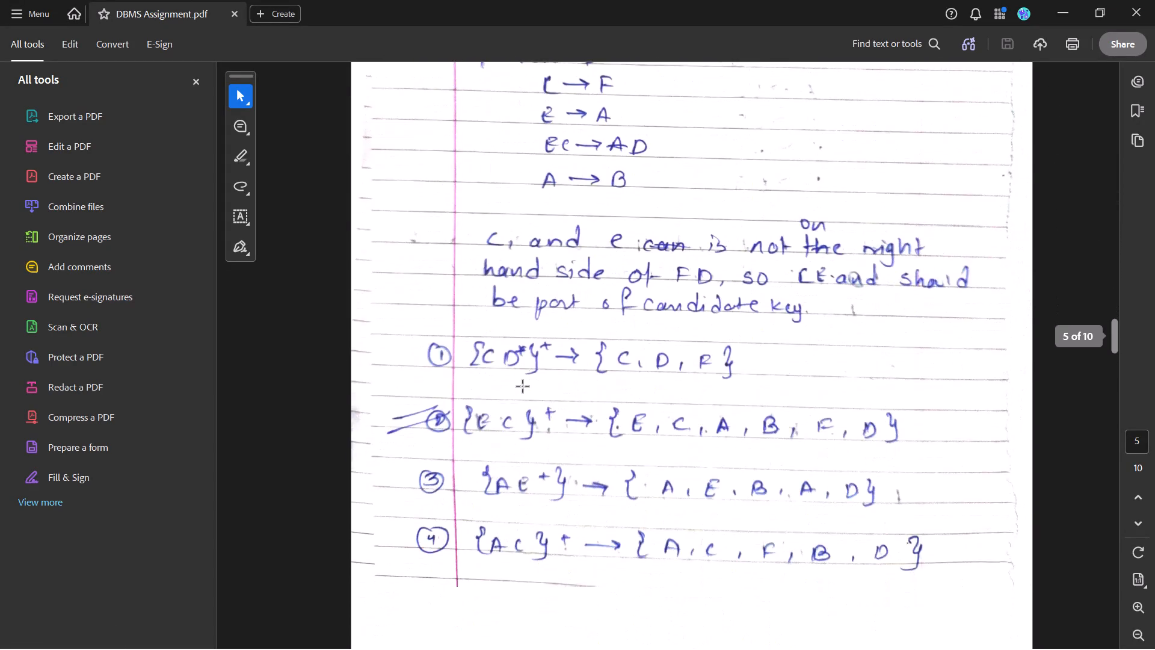
pyautogui.scroll(-6, 523, 387)
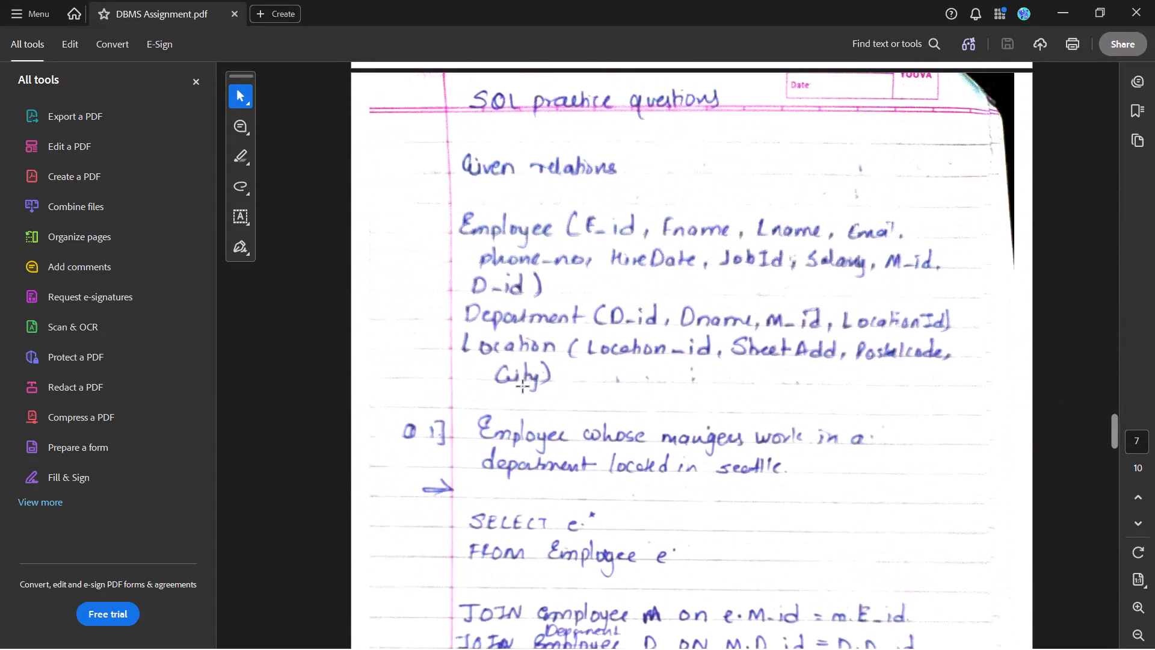
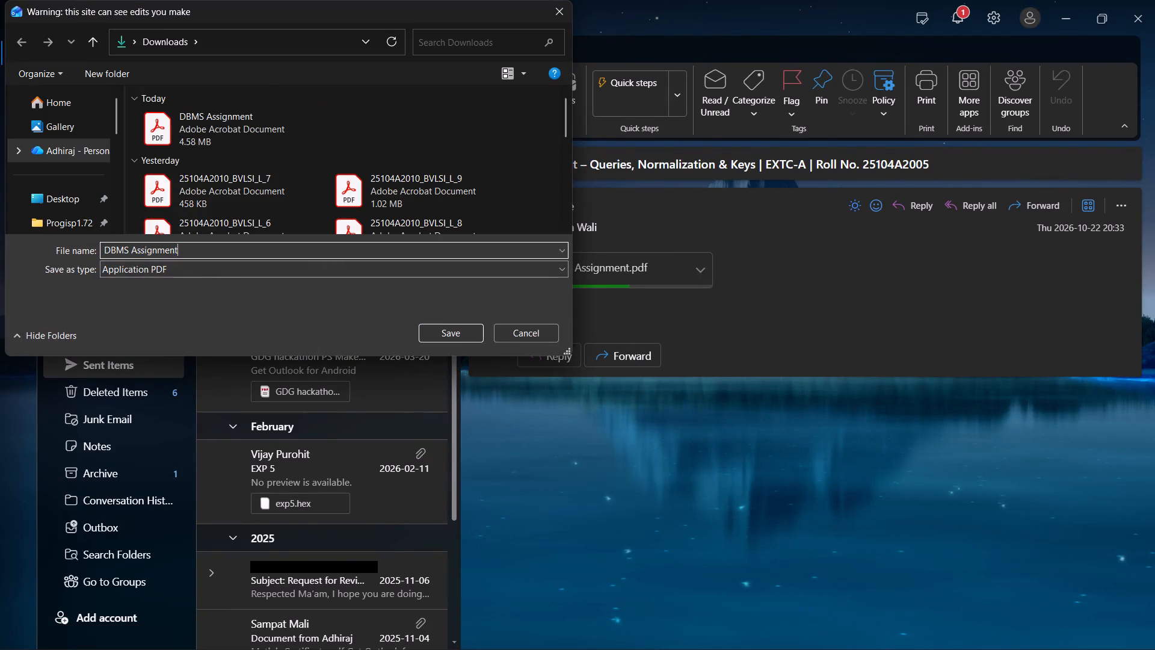
# Extend the name of the PDF being saved in Downloads to "DBMS Assignmentc" followed by a space.
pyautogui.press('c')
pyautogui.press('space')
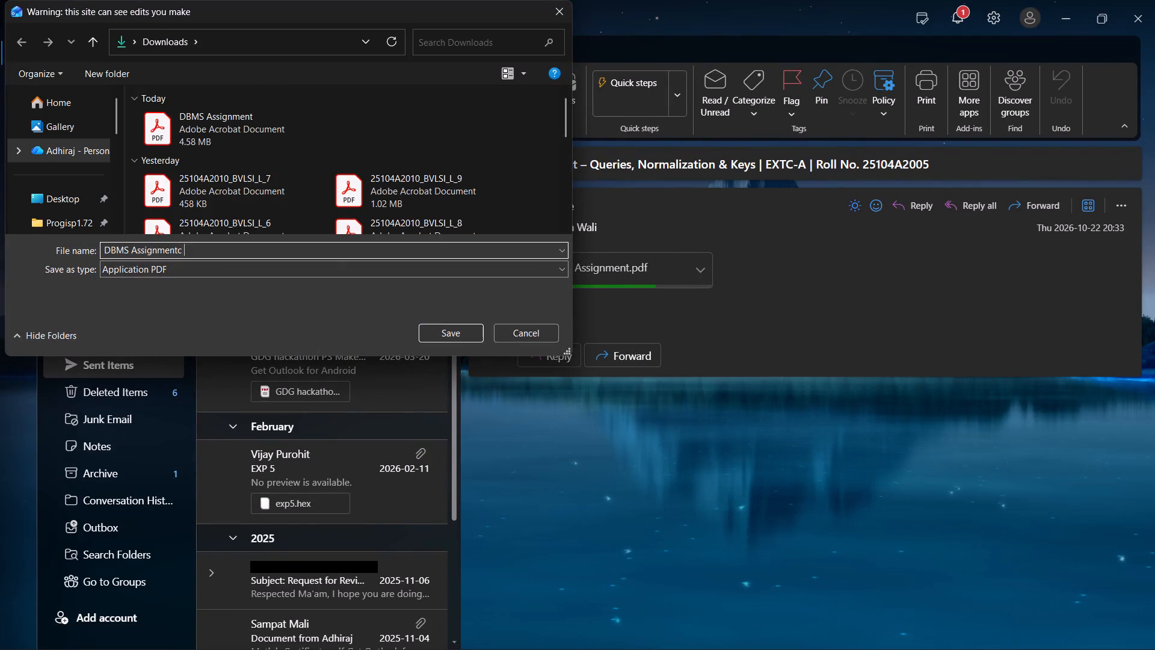
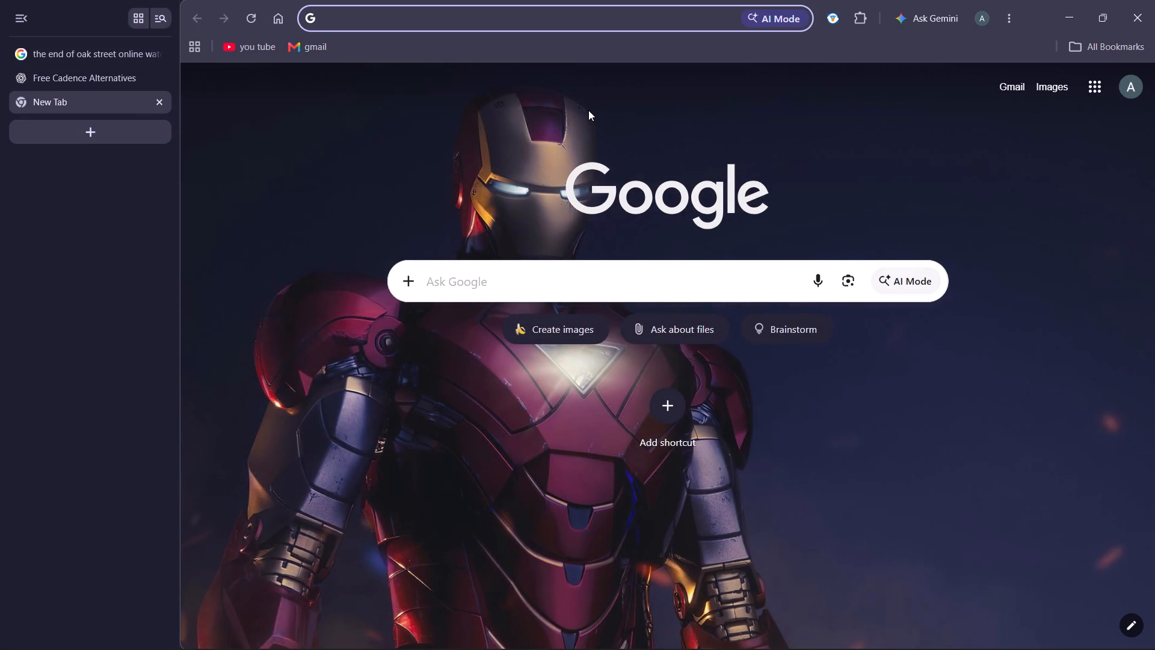
# Search Google for "pdf page remover" and open iLovePDF's Remove pages from a PDF online tool.
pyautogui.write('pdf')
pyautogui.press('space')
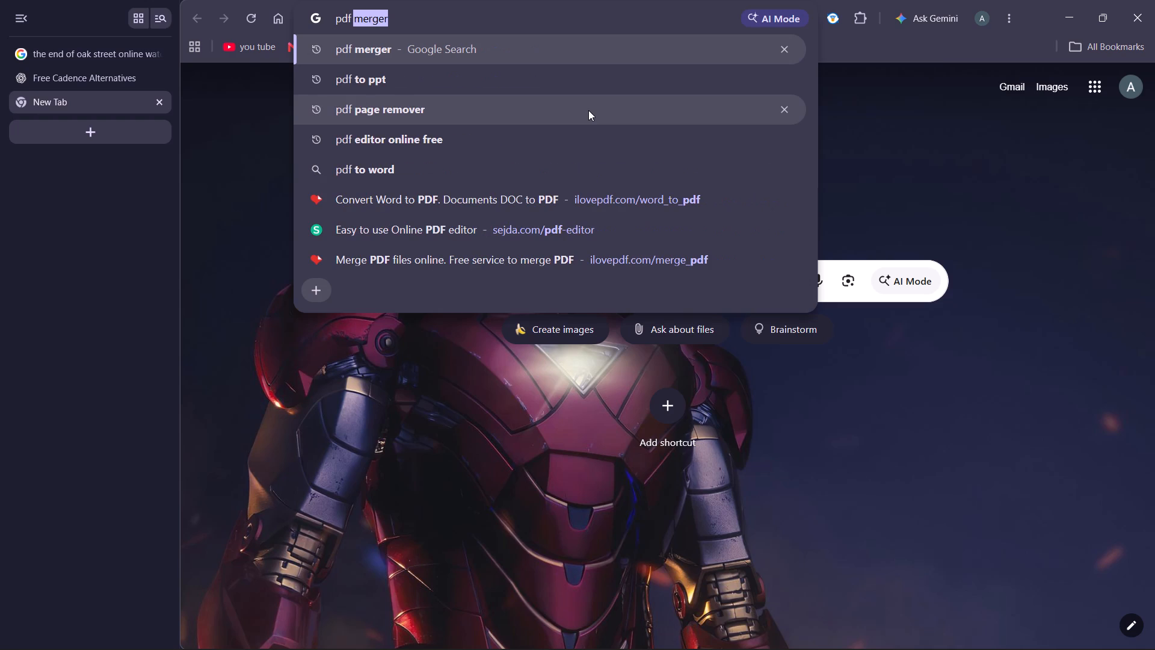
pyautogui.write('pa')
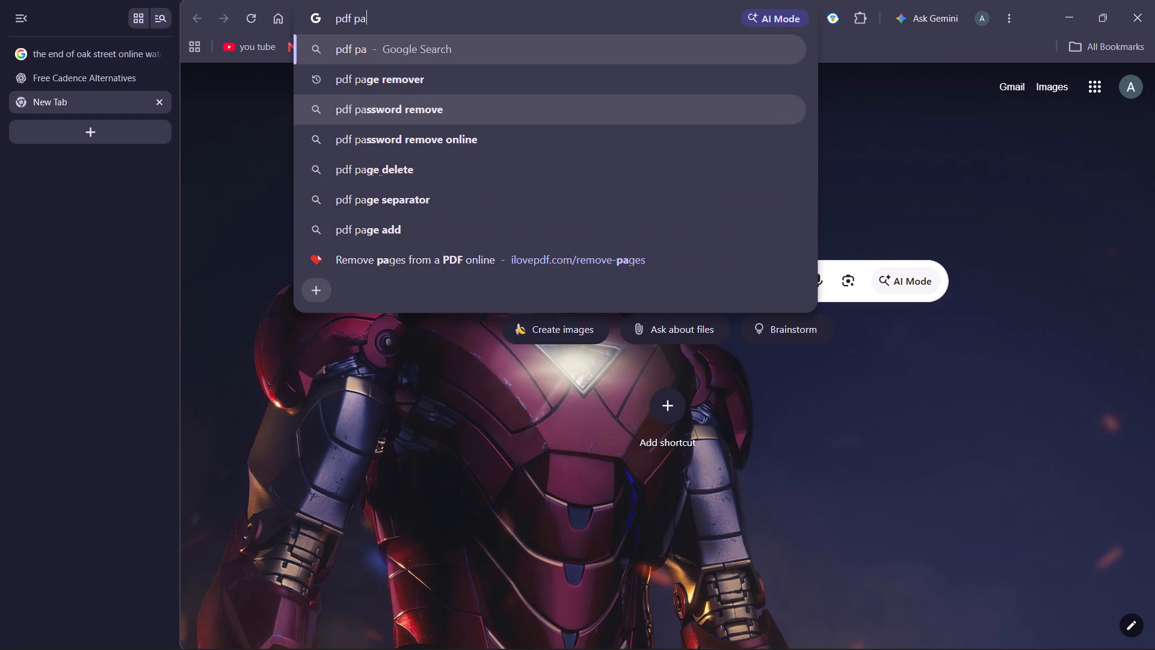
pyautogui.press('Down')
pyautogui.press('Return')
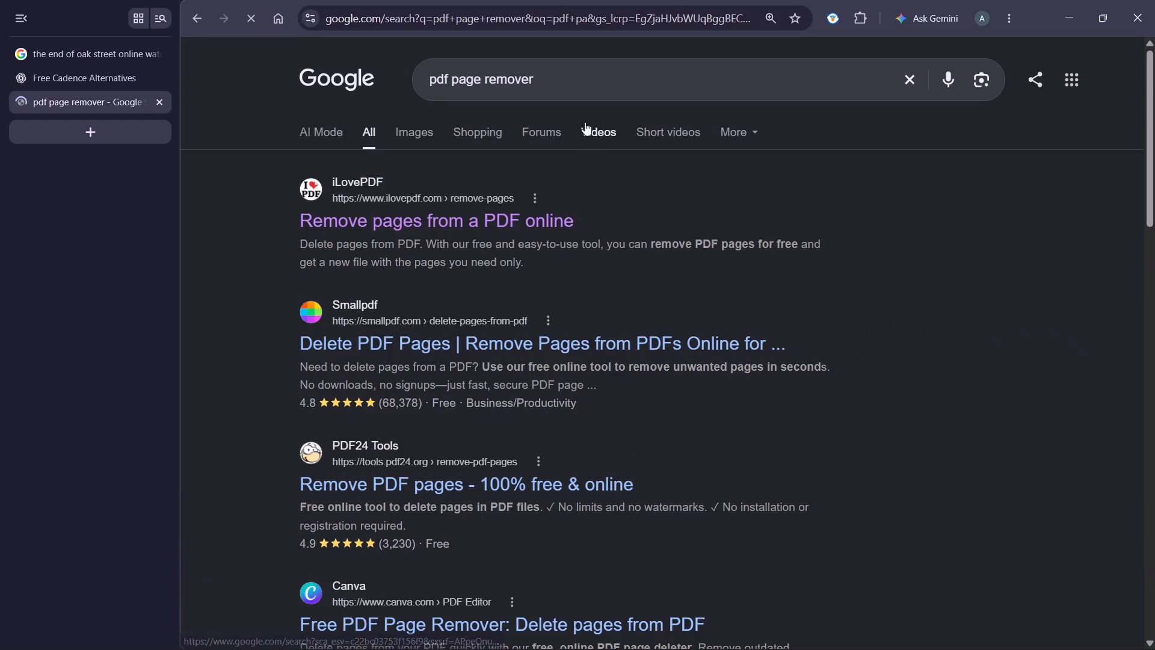
pyautogui.click(463, 228)
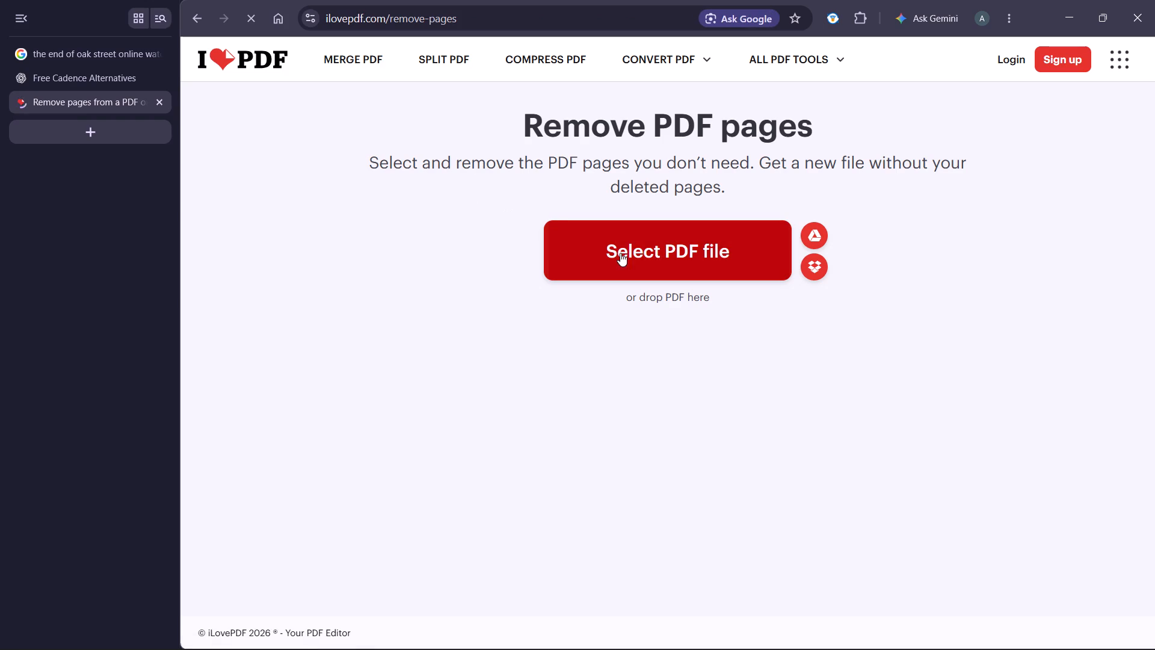
# Choose the DBMS Assignmentc 12 PDF from Downloads as the file for page removal.
pyautogui.click(620, 253)
pyautogui.click(265, 123)
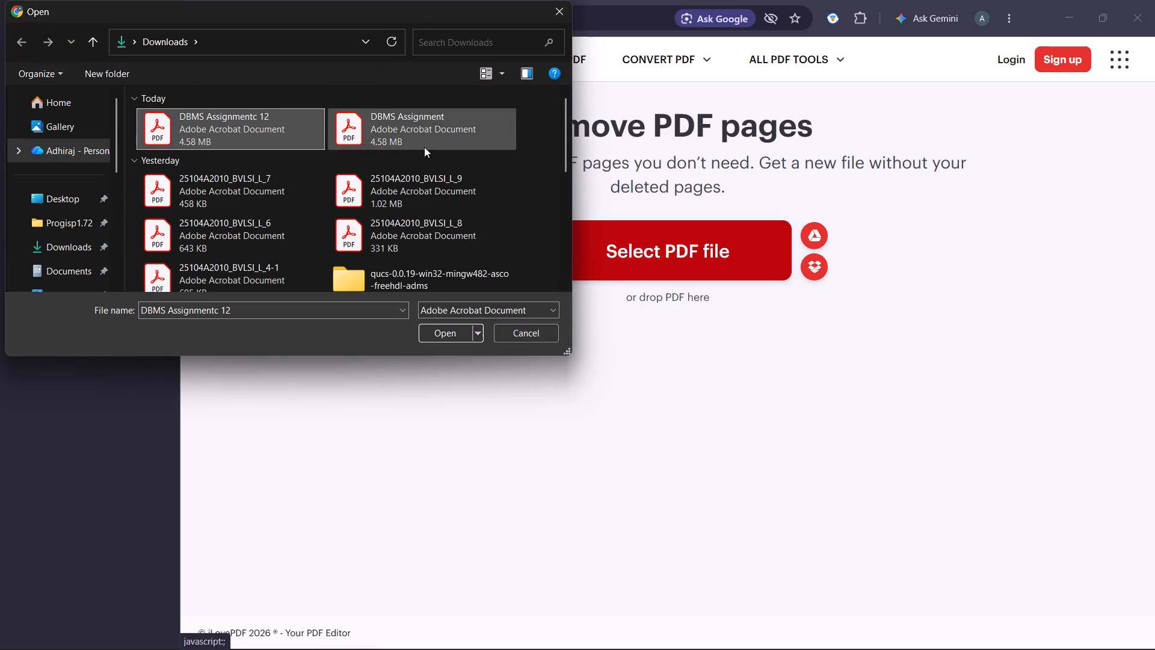
# Load the DBMS Assignmentc 12 PDF into the Remove pages tool and enlarge its page thumbnails.
pyautogui.click(445, 338)
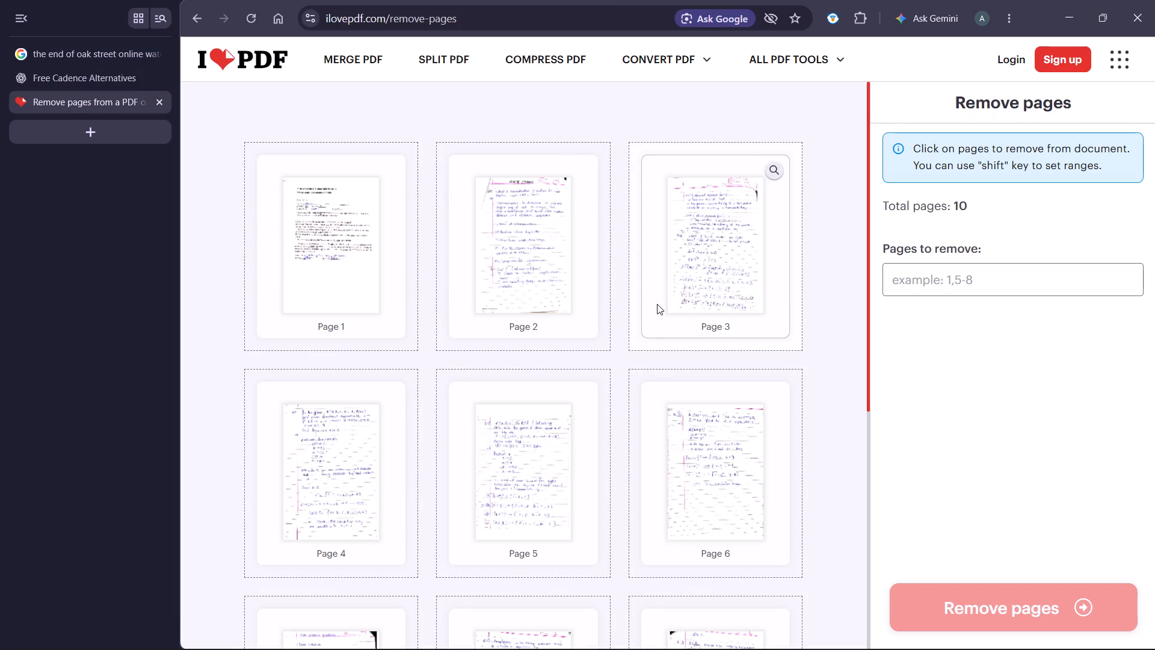
pyautogui.keyDown('ctrl'); pyautogui.scroll(1, 562, 254); pyautogui.keyUp('ctrl')
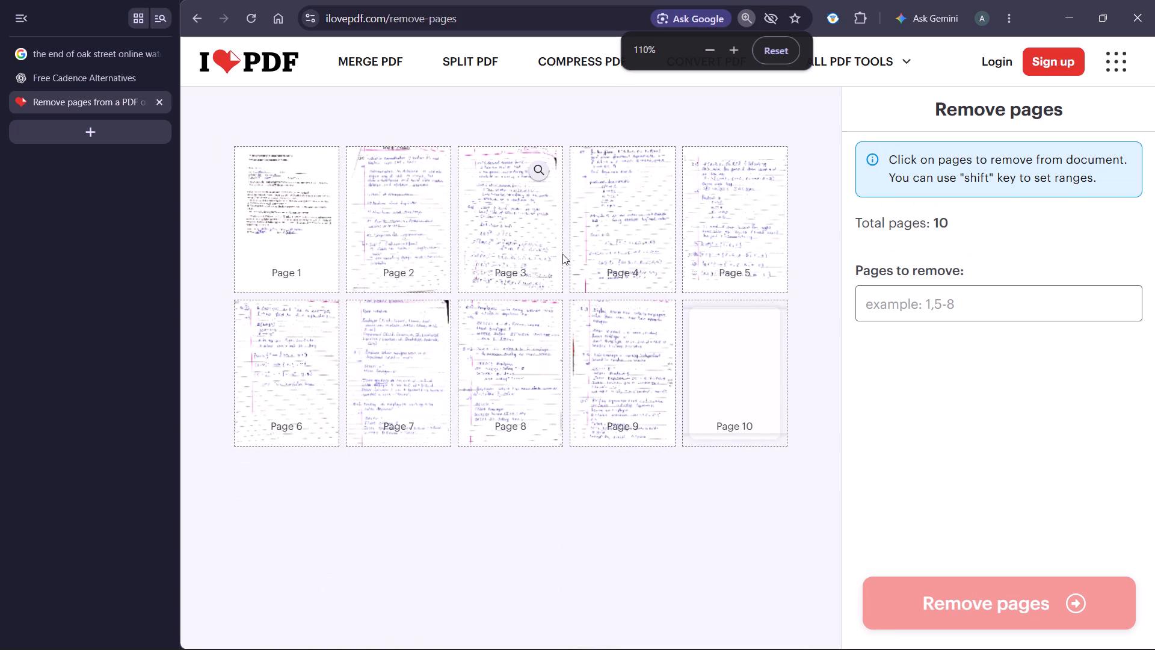
pyautogui.keyDown('ctrl'); pyautogui.scroll(4, 562, 254); pyautogui.keyUp('ctrl')
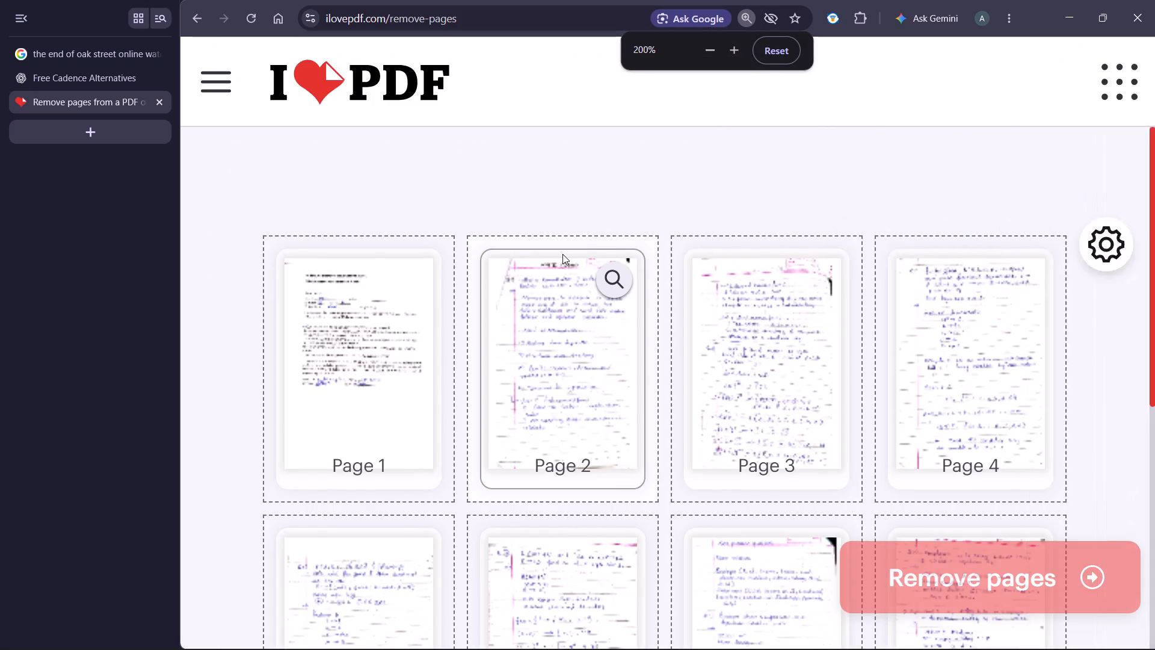
pyautogui.keyDown('ctrl'); pyautogui.scroll(-3, 562, 254); pyautogui.keyUp('ctrl')
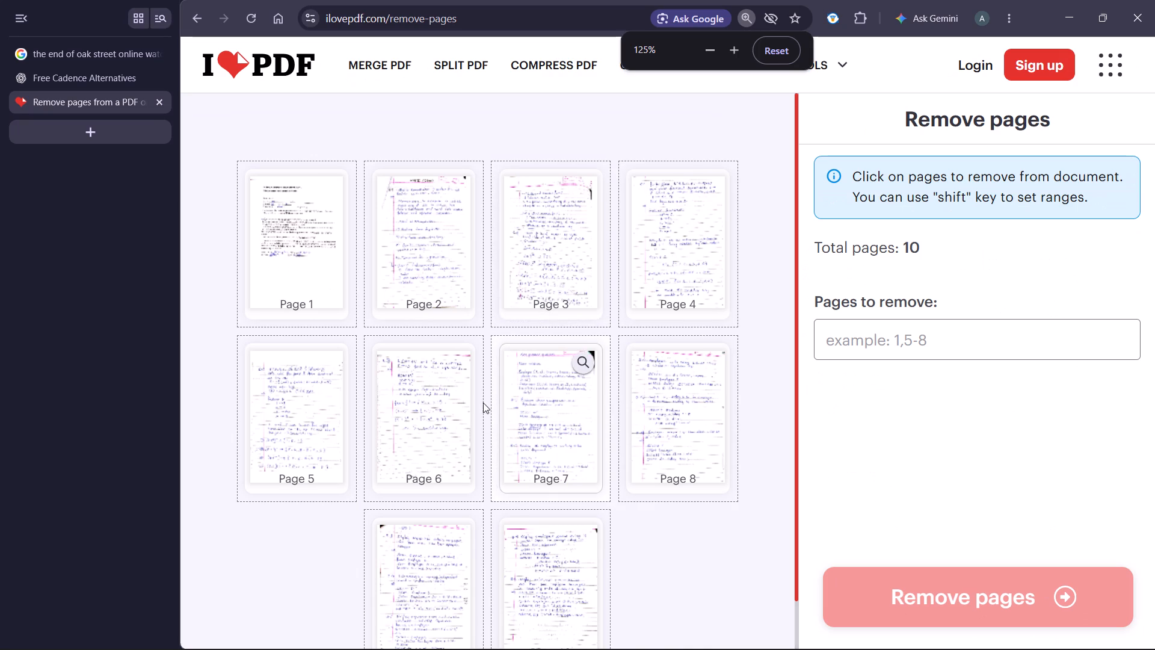
# Switch to Acrobat to check which page the SQL practice questions start on, and return to the Remove pages tool.
pyautogui.click(839, 643)
pyautogui.scroll(-1, 708, 424)
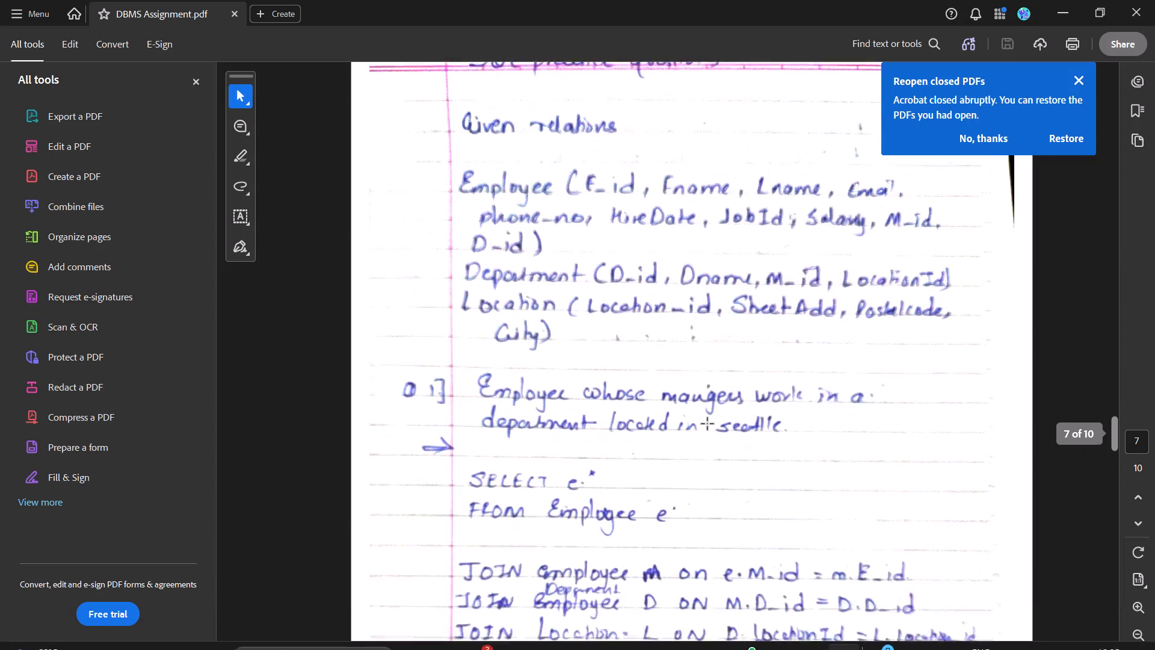
pyautogui.scroll(2, 708, 424)
pyautogui.click(1061, 0)
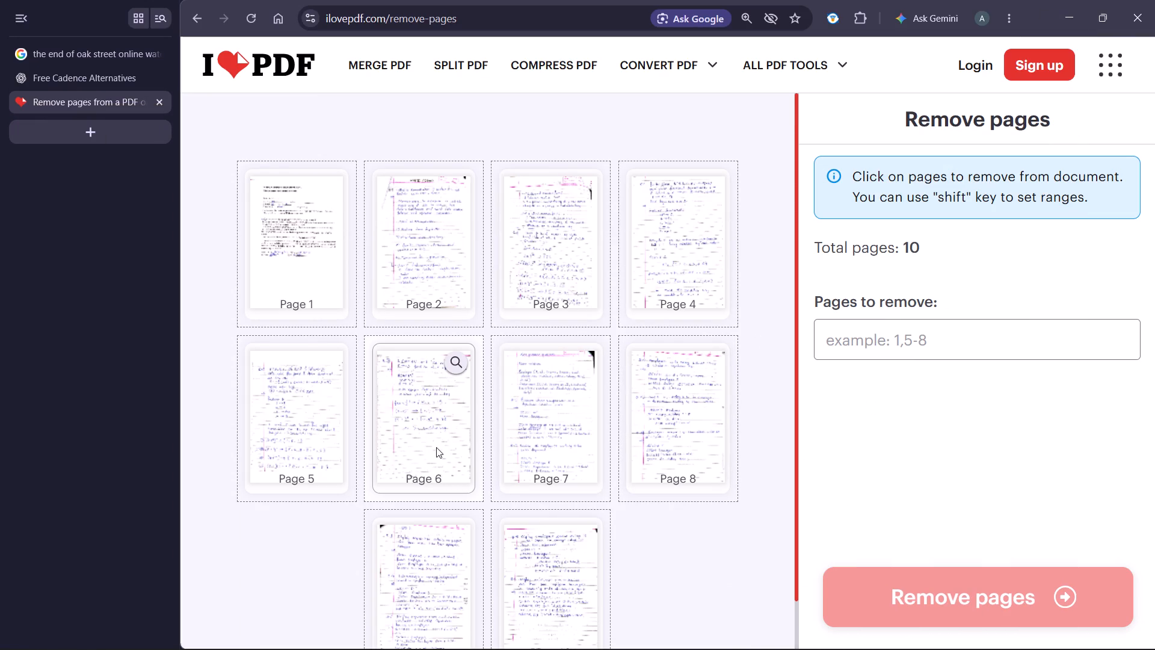
# Remove pages 1 to 6 from the loaded PDF, leaving the SQL practice pages.
pyautogui.click(436, 447)
pyautogui.click(341, 445)
pyautogui.click(398, 283)
pyautogui.click(598, 276)
pyautogui.click(664, 258)
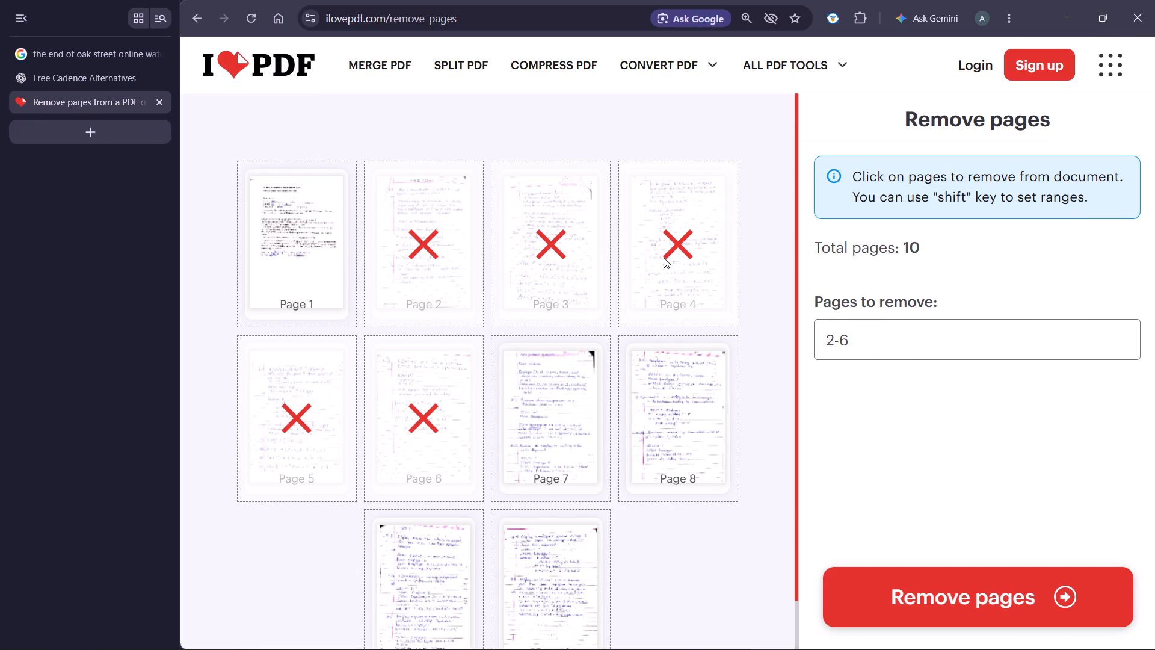
pyautogui.click(292, 250)
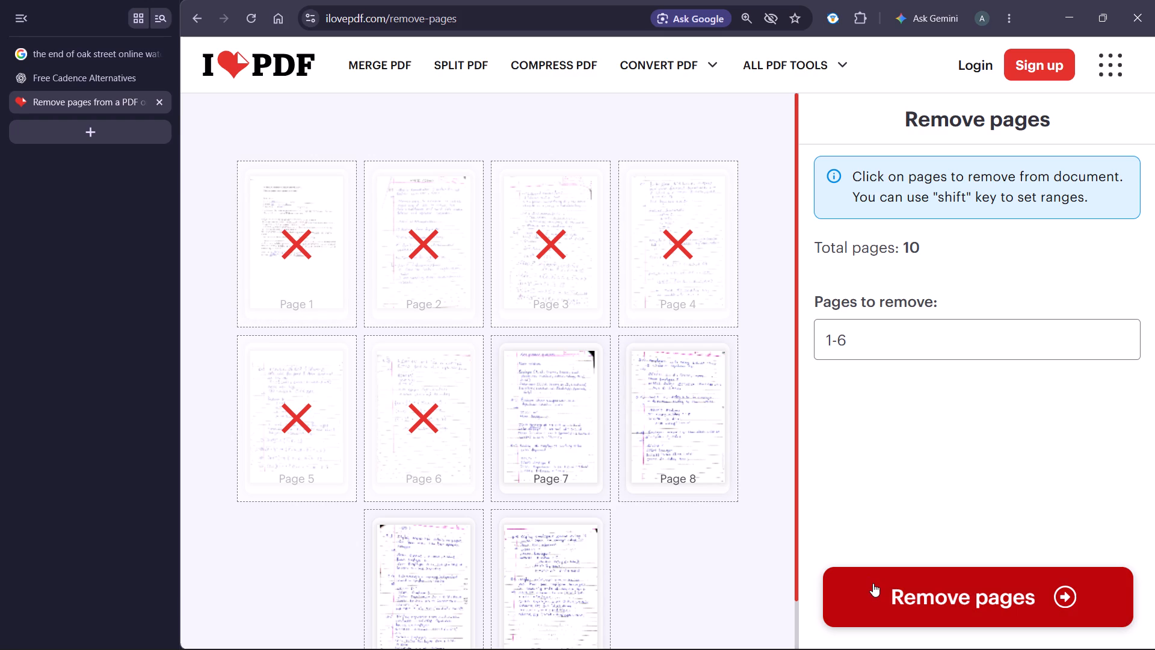
pyautogui.click(873, 583)
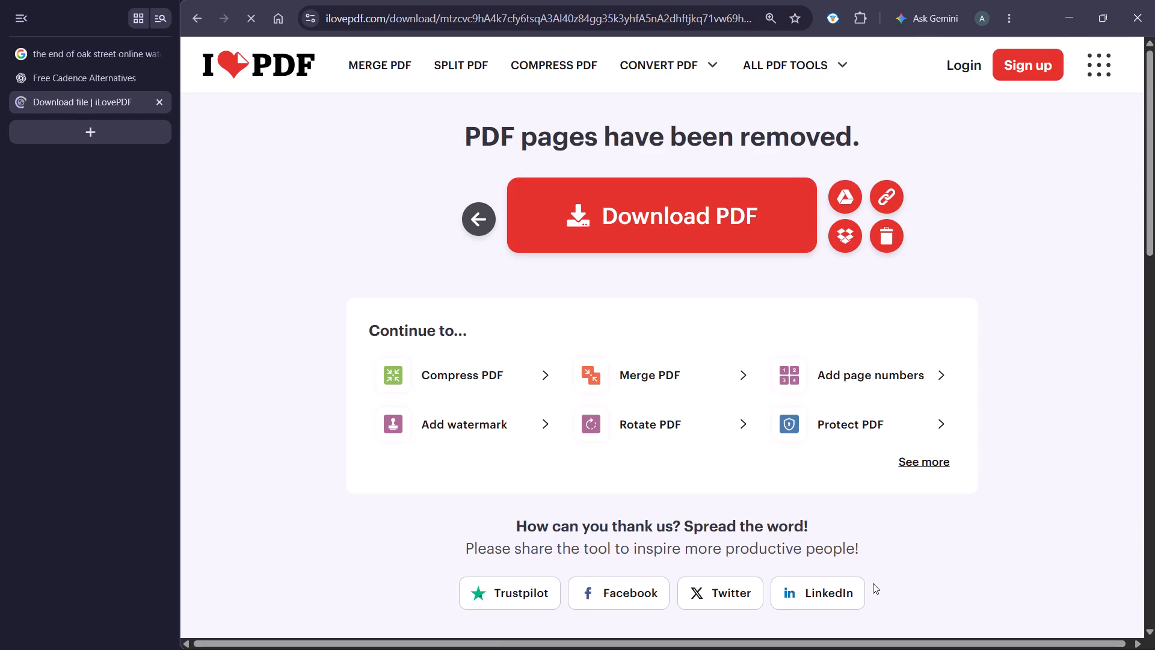
# Download the trimmed PDF to Downloads, named with the student roll number followed by "(DBMS - Take home test)".
pyautogui.click(611, 240)
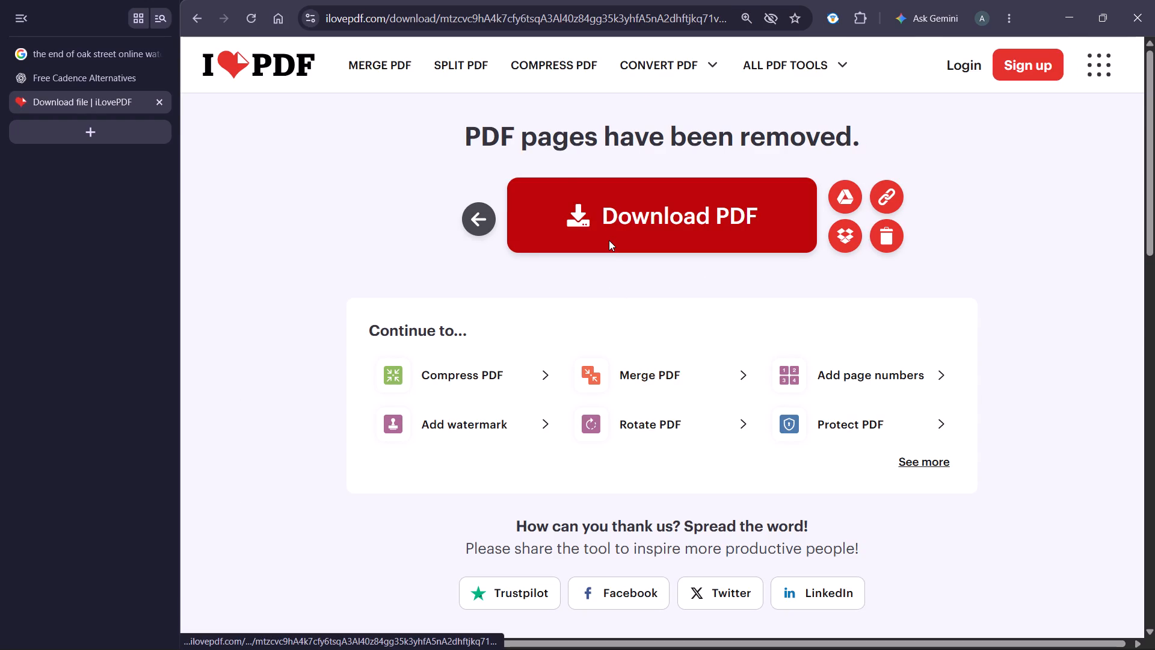
pyautogui.press('BackSpace')
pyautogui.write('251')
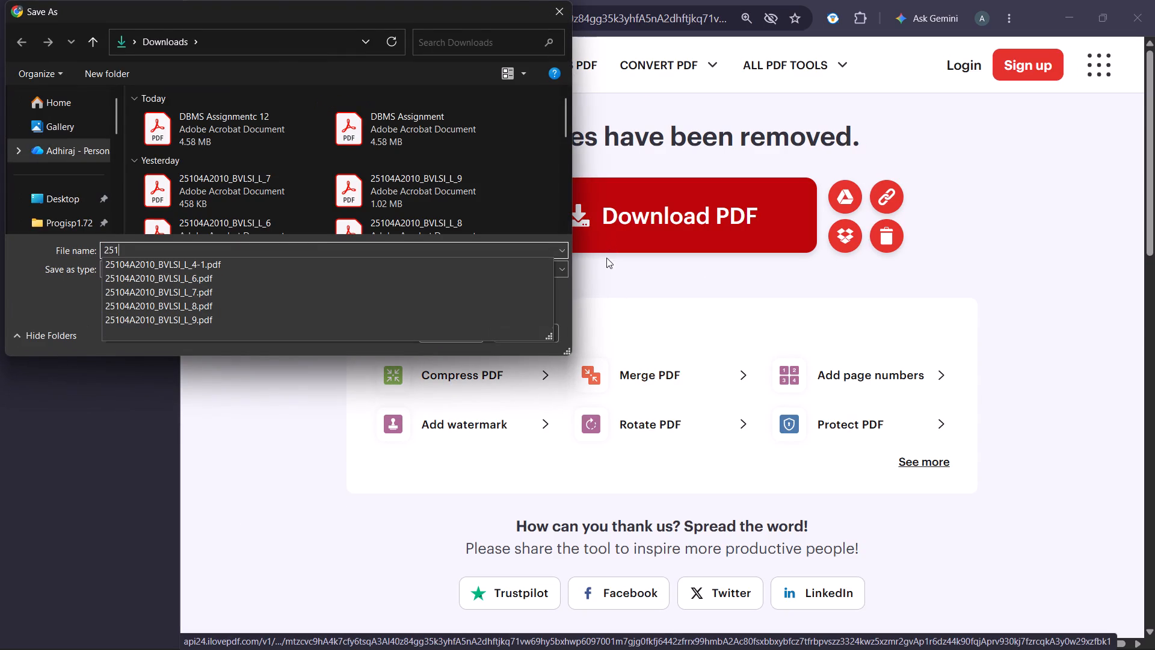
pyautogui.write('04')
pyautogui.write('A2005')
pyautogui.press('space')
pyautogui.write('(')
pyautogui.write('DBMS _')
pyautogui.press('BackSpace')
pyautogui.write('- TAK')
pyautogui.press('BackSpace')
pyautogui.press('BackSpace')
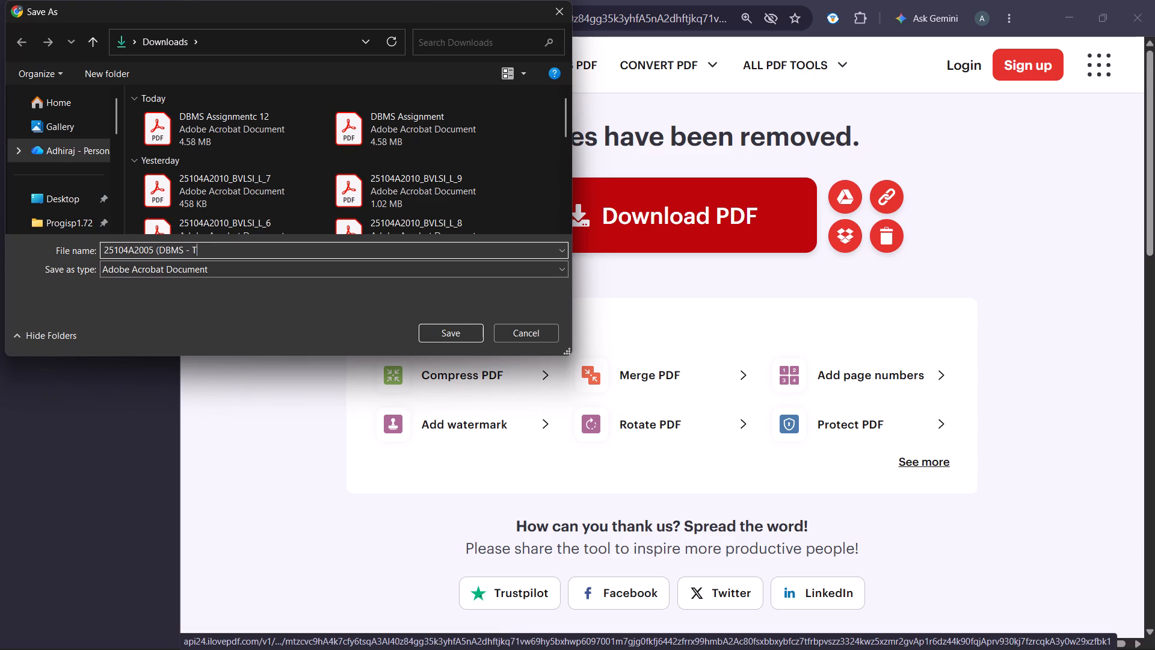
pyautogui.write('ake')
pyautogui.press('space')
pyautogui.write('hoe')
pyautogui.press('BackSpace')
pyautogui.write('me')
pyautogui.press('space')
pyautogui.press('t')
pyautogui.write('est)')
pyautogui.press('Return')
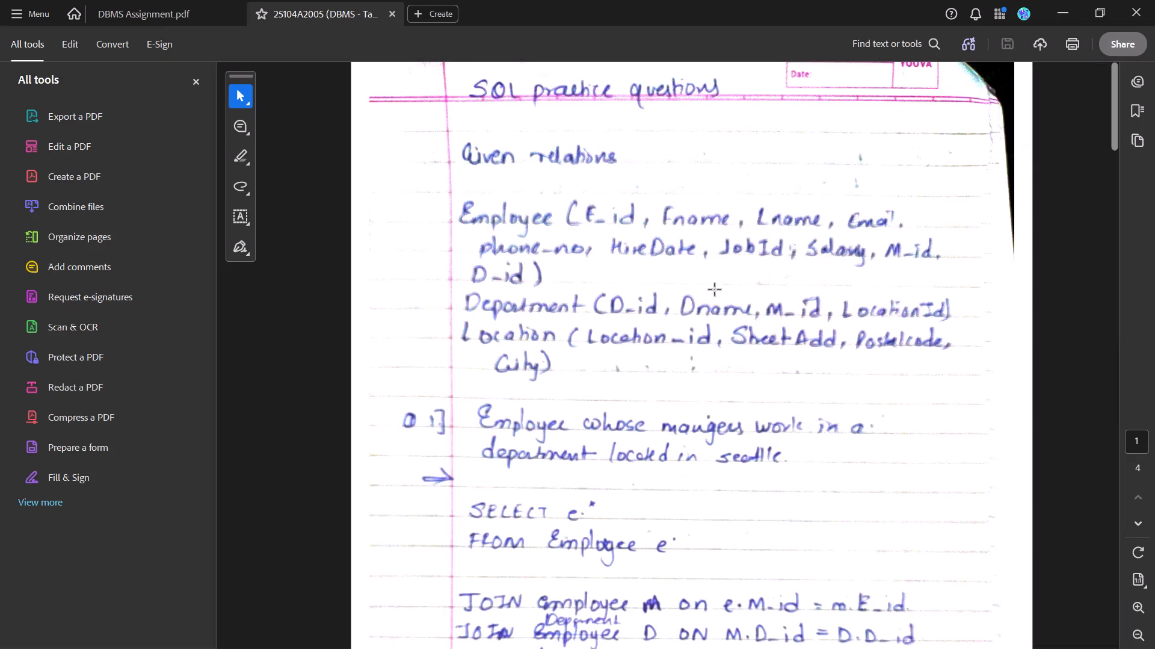
# Return to the browser from Acrobat and load the original DBMS Assignment PDF into the Remove pages tool.
pyautogui.click(1065, 0)
pyautogui.click(499, 349)
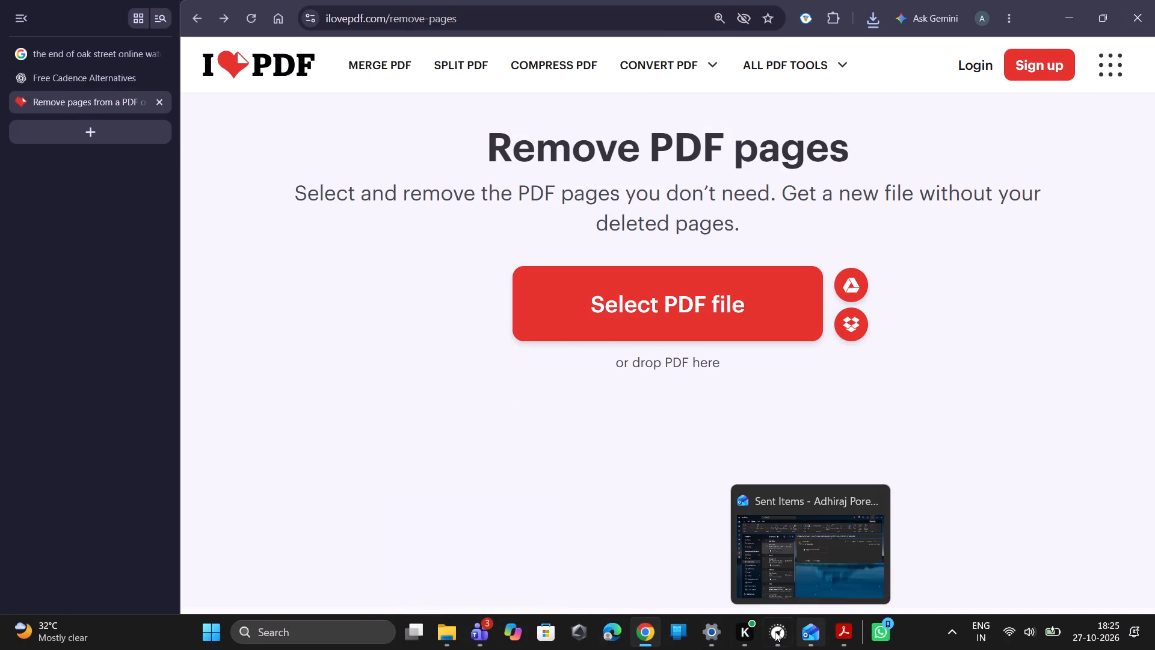
pyautogui.click(612, 338)
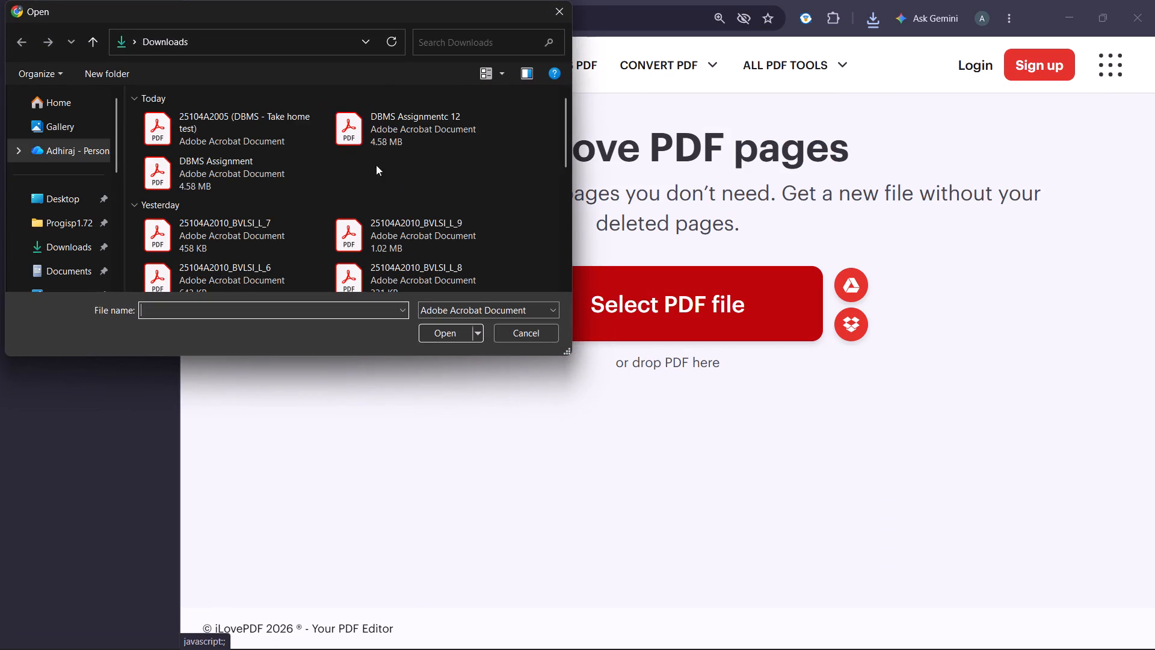
pyautogui.keyDown('ctrl'); pyautogui.click(233, 156); pyautogui.keyUp('ctrl')
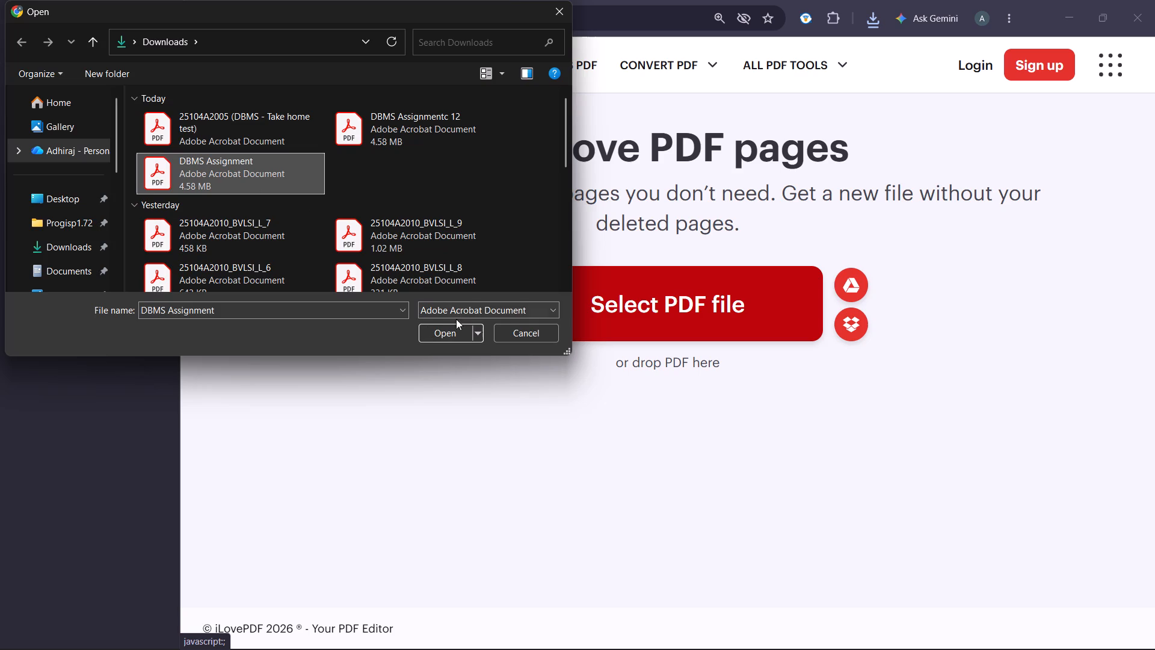
pyautogui.click(431, 327)
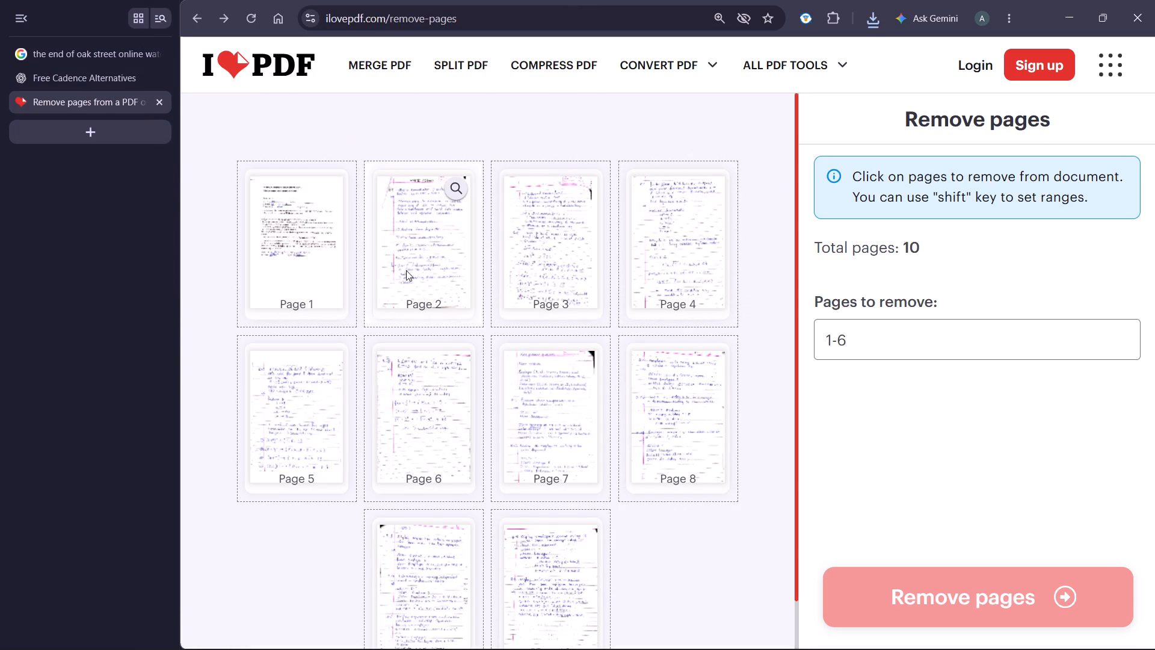
# Remove pages 7 to 10 from the DBMS Assignment PDF.
pyautogui.keyDown('ctrl'); pyautogui.click(583, 444); pyautogui.keyUp('ctrl')
pyautogui.keyDown('ctrl'); pyautogui.click(674, 442); pyautogui.keyUp('ctrl')
pyautogui.keyDown('ctrl'); pyautogui.click(600, 555); pyautogui.keyUp('ctrl')
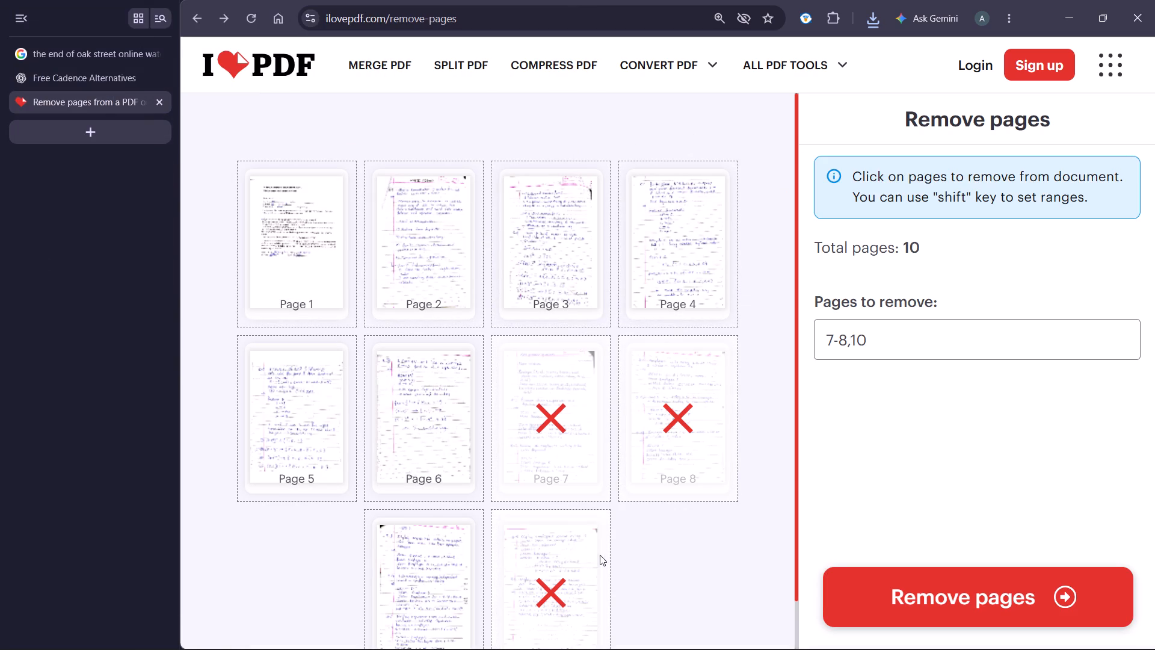
pyautogui.keyDown('ctrl'); pyautogui.click(479, 552); pyautogui.keyUp('ctrl')
pyautogui.click(904, 591)
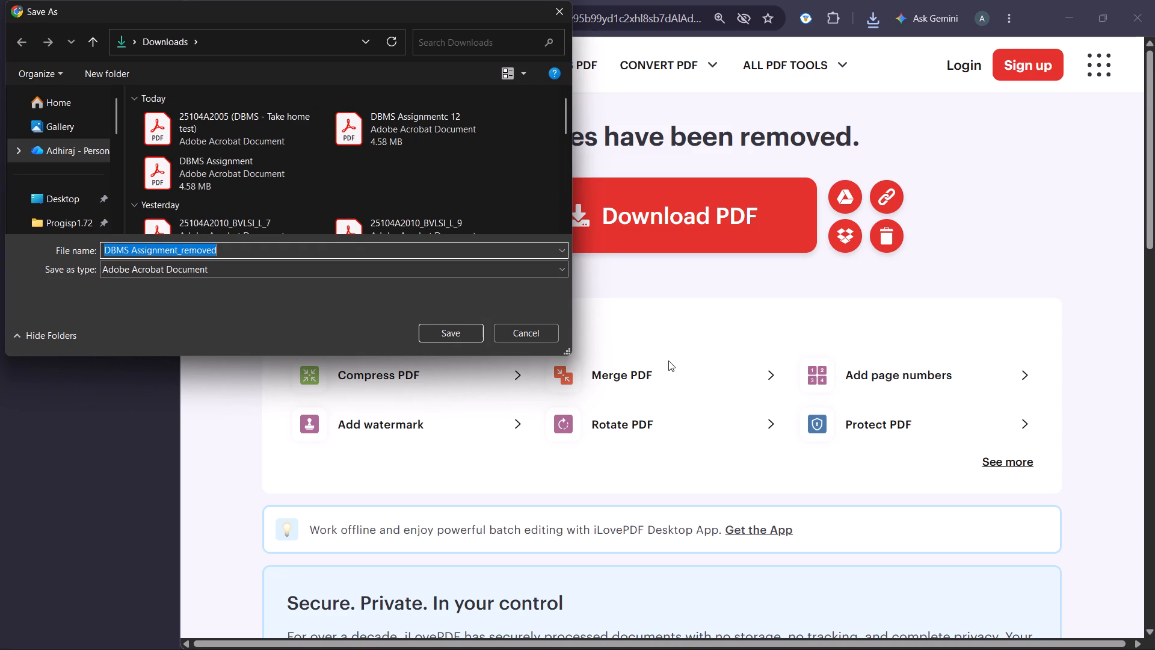
# Save the resulting PDF in Downloads, named with the student roll number followed by "DBMS Assignment 8".
pyautogui.press('BackSpace')
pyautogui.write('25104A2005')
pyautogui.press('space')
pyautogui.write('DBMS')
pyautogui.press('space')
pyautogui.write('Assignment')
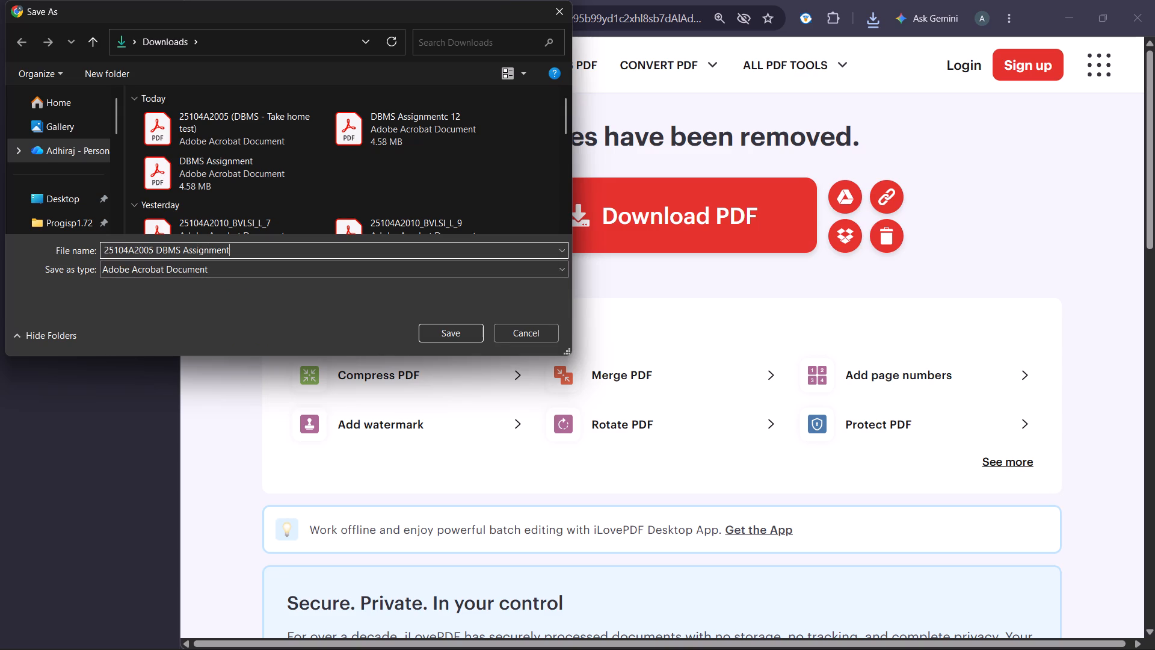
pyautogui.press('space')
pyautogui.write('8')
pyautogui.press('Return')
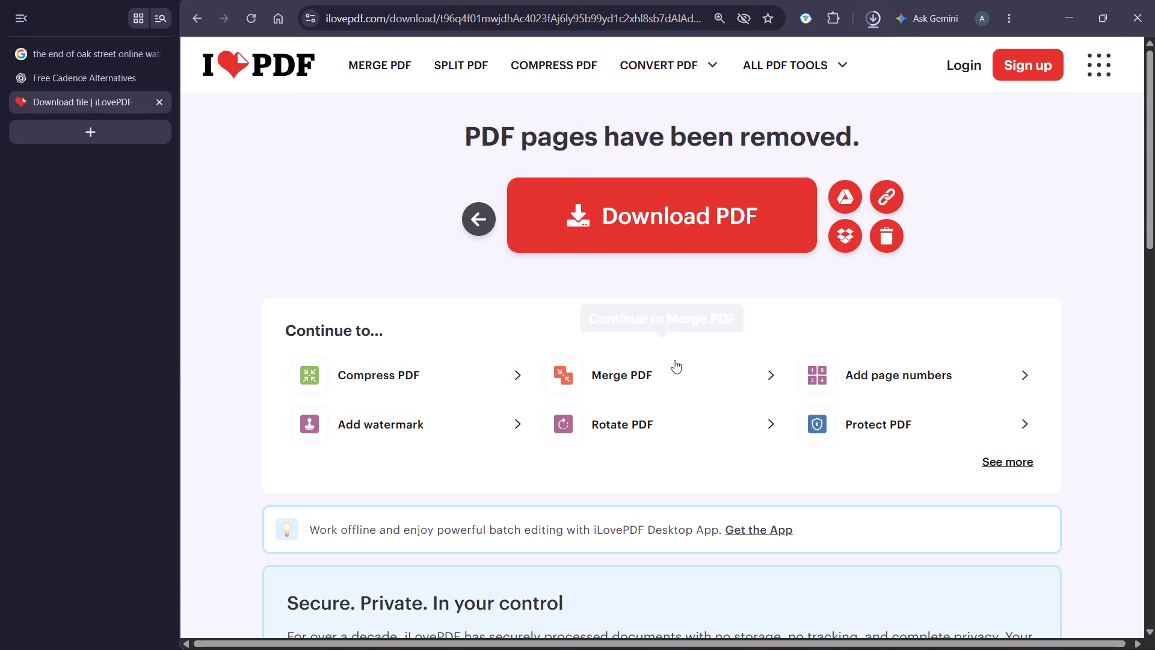
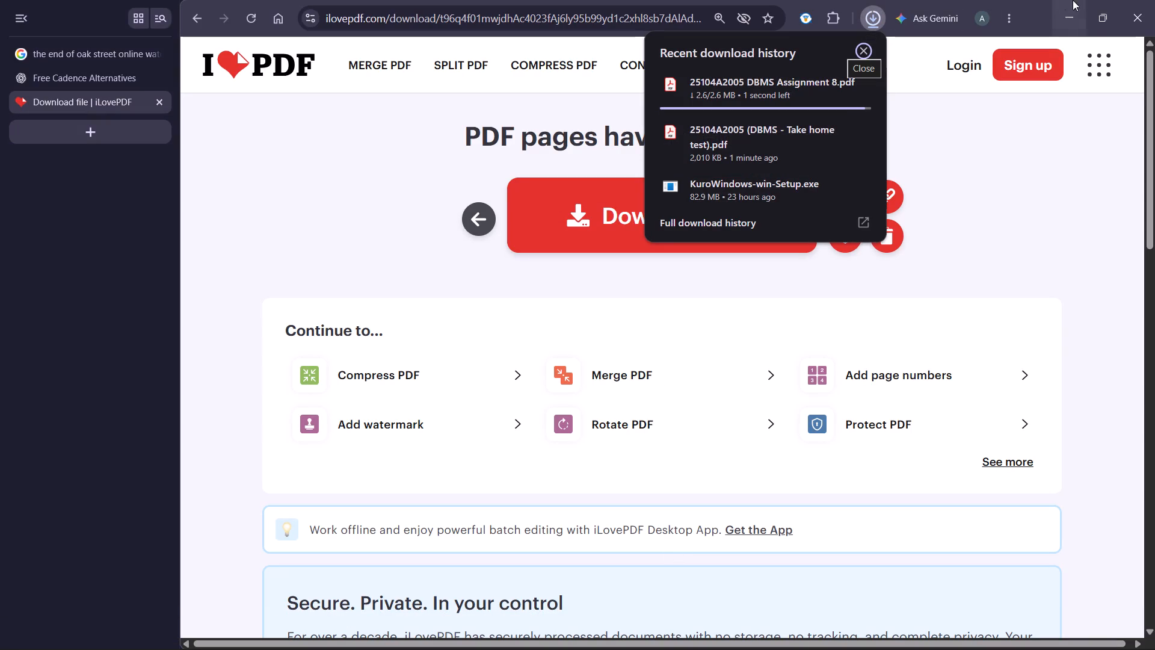
# Minimize the browser window to return to Adobe Acrobat.
pyautogui.click(1072, 0)
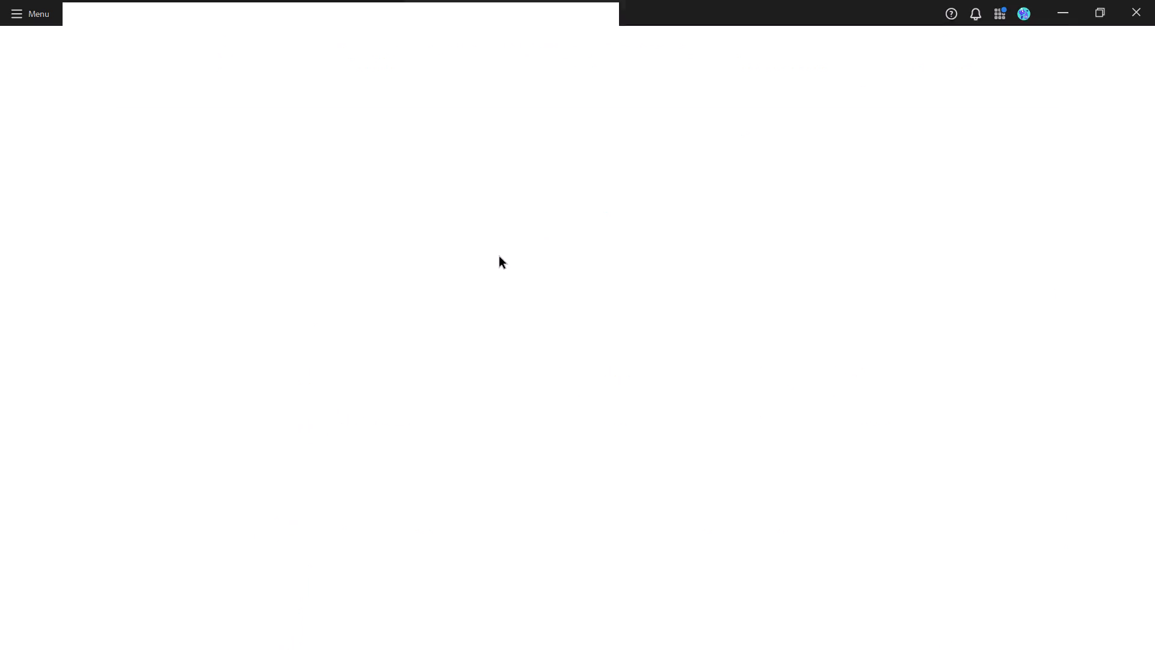
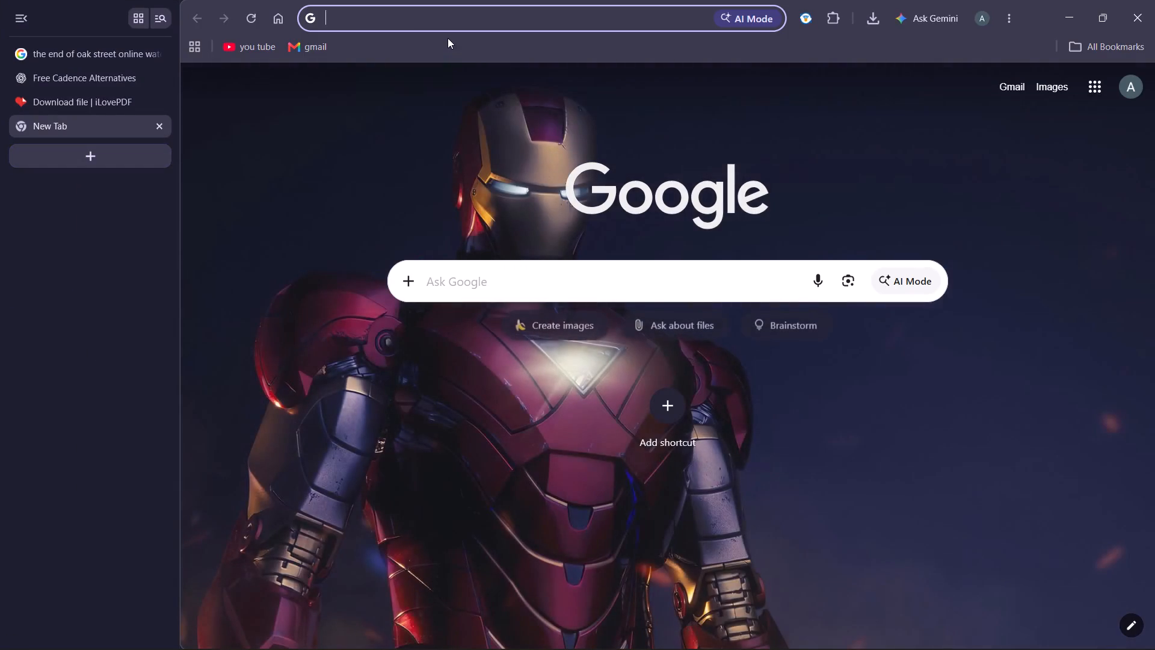
# Open the Sejda online PDF editor website in the new browser tab.
pyautogui.write('pd')
pyautogui.press('BackSpace')
pyautogui.press('BackSpace')
pyautogui.press('BackSpace')
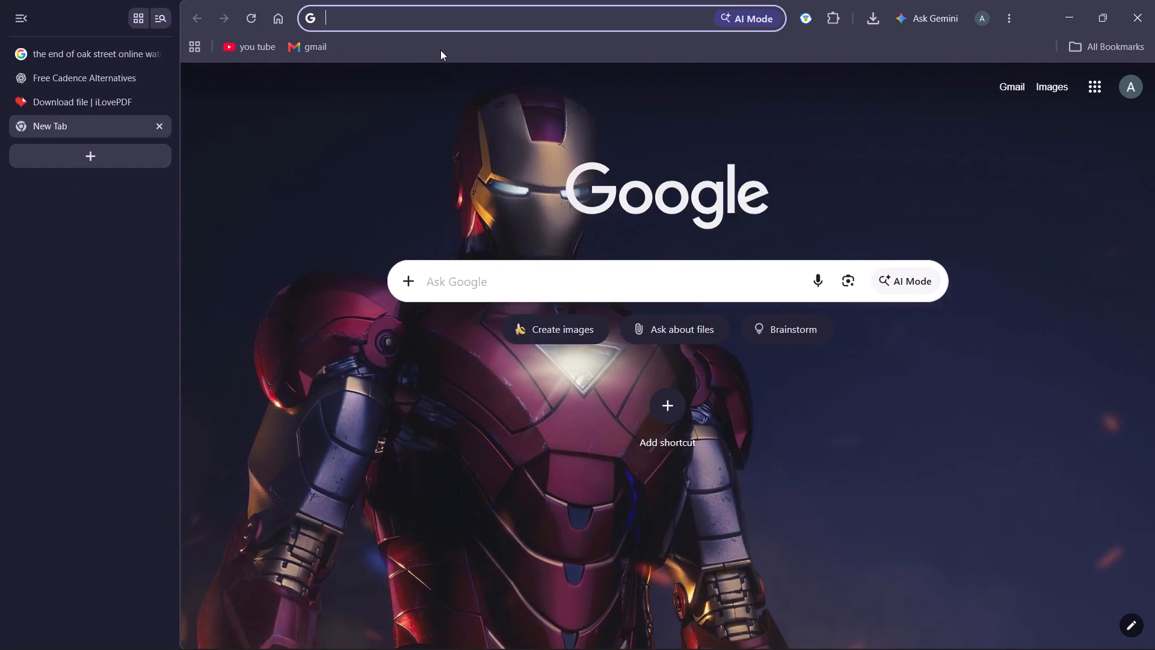
pyautogui.press('d')
pyautogui.press('BackSpace')
pyautogui.write('sje')
pyautogui.press('BackSpace')
pyautogui.press('BackSpace')
pyautogui.press('BackSpace')
pyautogui.press('BackSpace')
pyautogui.press('BackSpace')
pyautogui.press('BackSpace')
pyautogui.press('BackSpace')
pyautogui.press('BackSpace')
pyautogui.press('BackSpace')
pyautogui.write('sejd')
pyautogui.press('BackSpace')
pyautogui.press('BackSpace')
pyautogui.write('da')
pyautogui.press('Return')
# Start a PDF upload in Sejda and search the Downloads folder for "self dec".
pyautogui.click(632, 269)
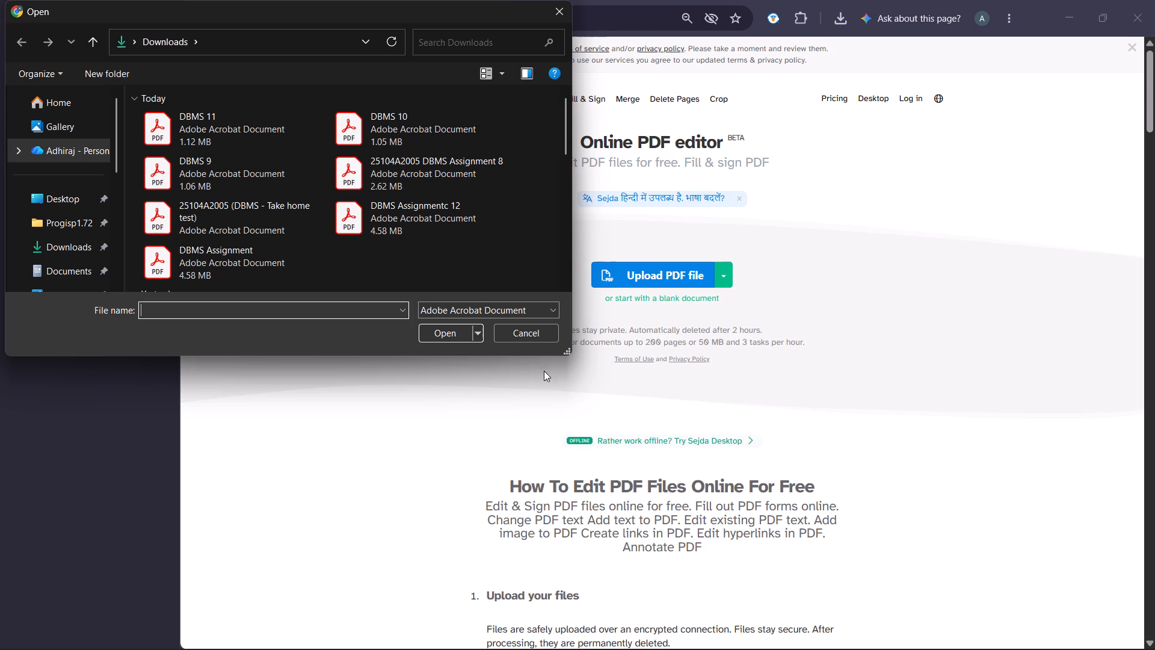
pyautogui.click(453, 36)
pyautogui.write('se')
pyautogui.press('l')
pyautogui.press('f')
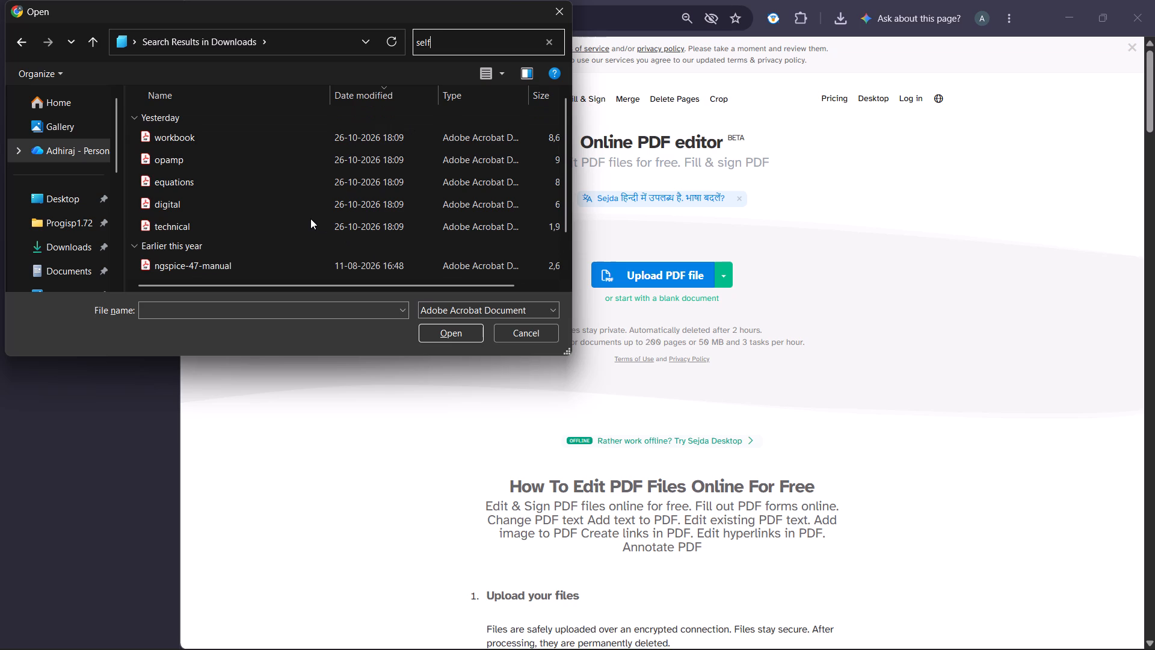
pyautogui.press('space')
pyautogui.write('de')
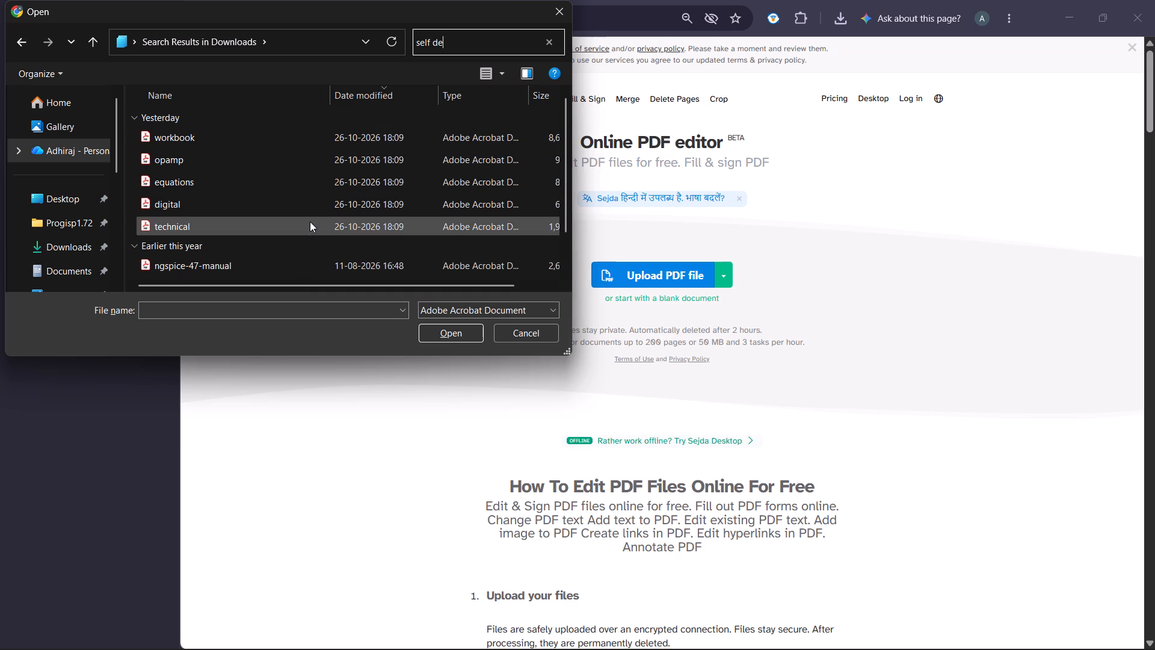
pyautogui.press('c')
# Open the Recycle Bin from Windows search and search it for "self".
pyautogui.click(299, 641)
pyautogui.write('re')
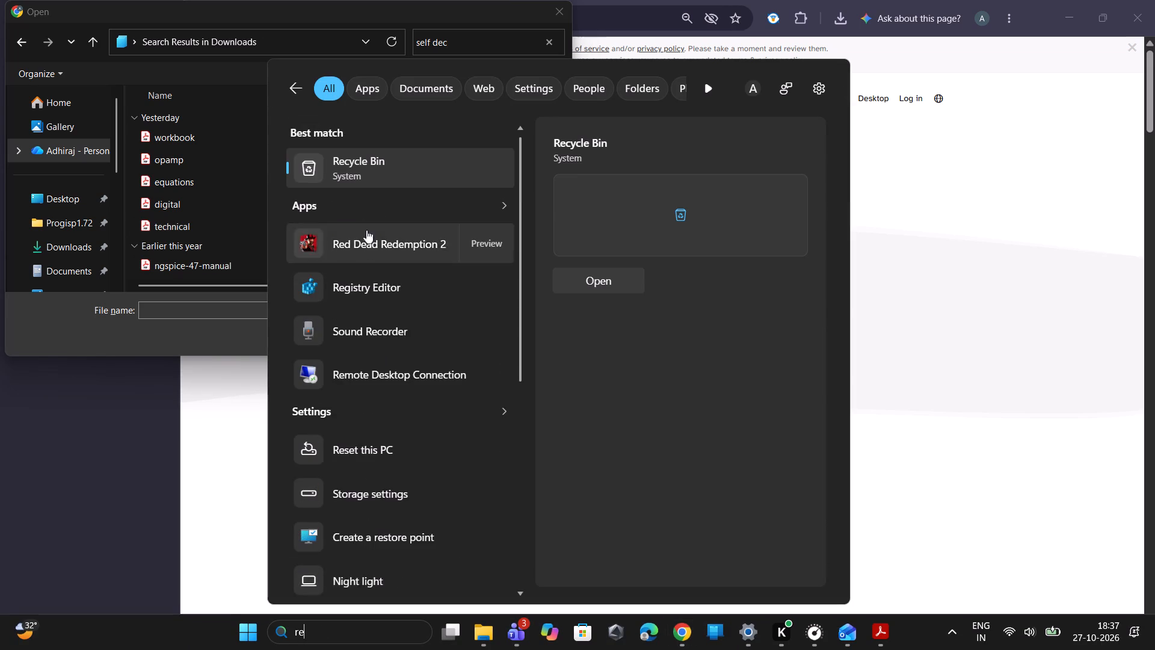
pyautogui.click(606, 284)
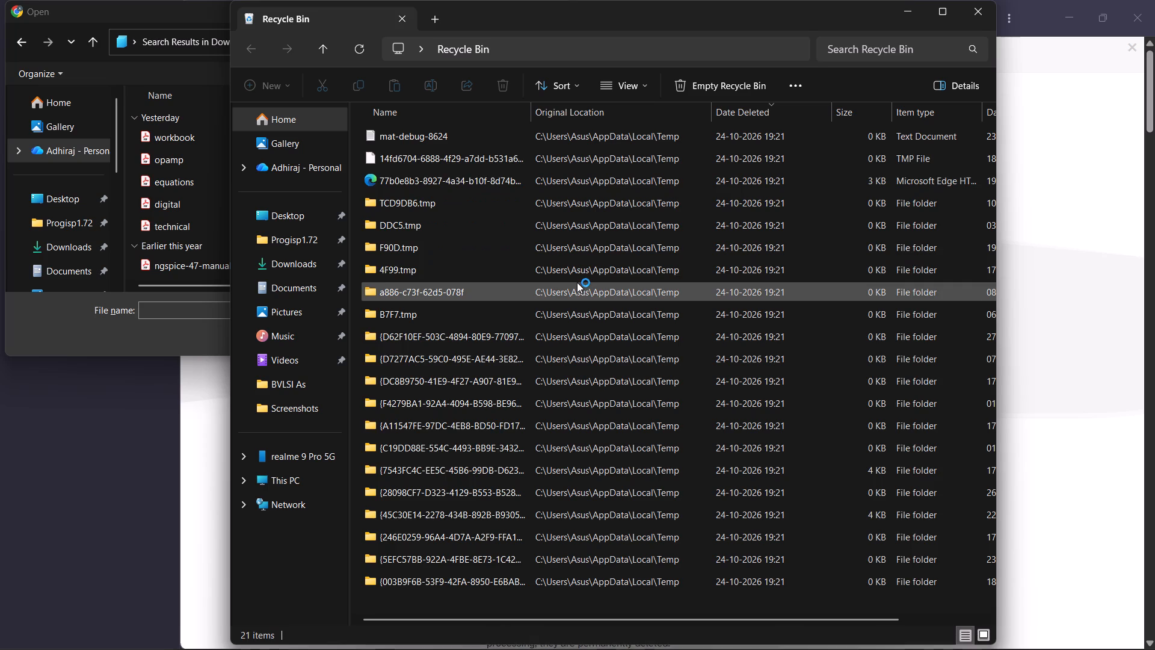
pyautogui.click(899, 47)
pyautogui.write('se')
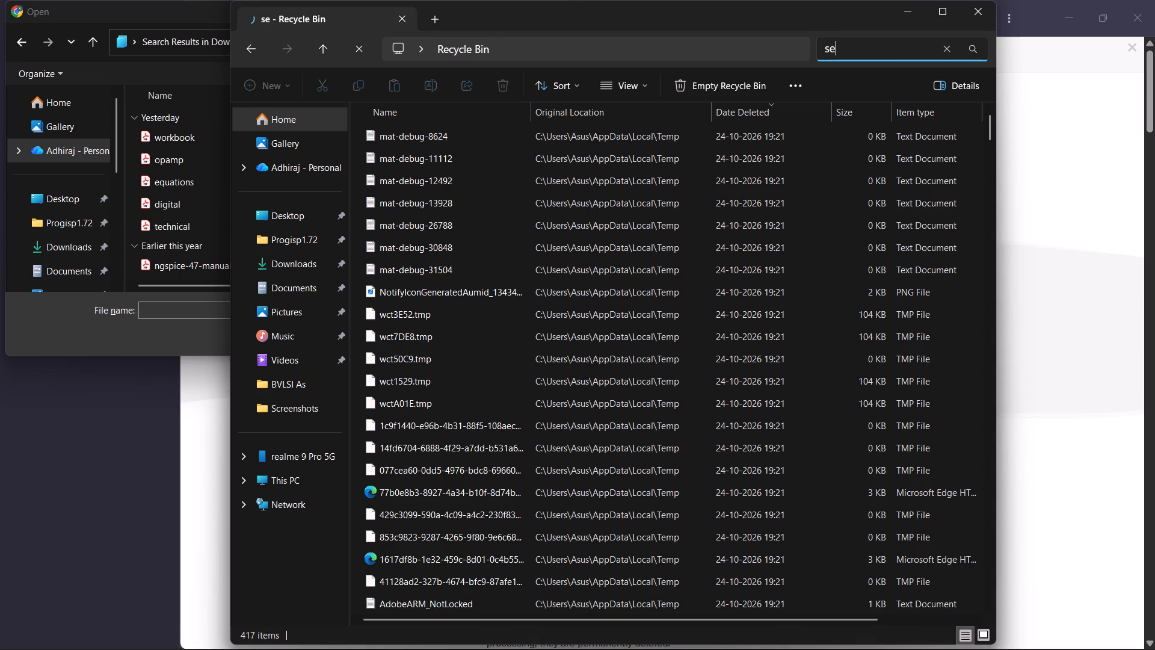
pyautogui.write('lf')
pyautogui.press('Return')
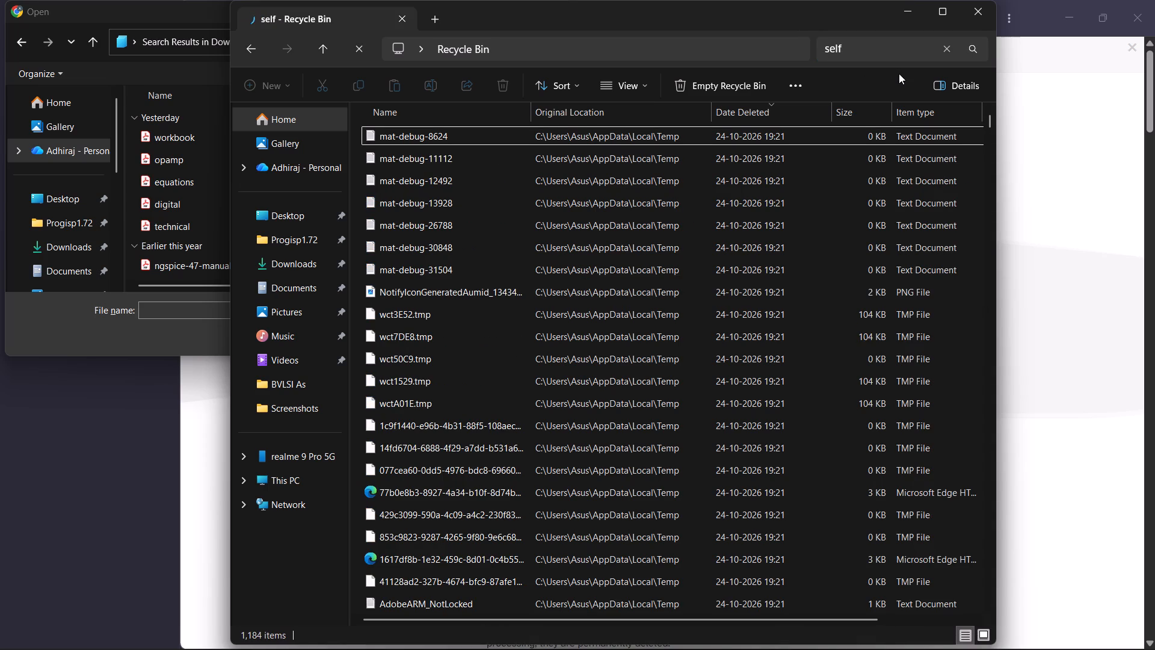
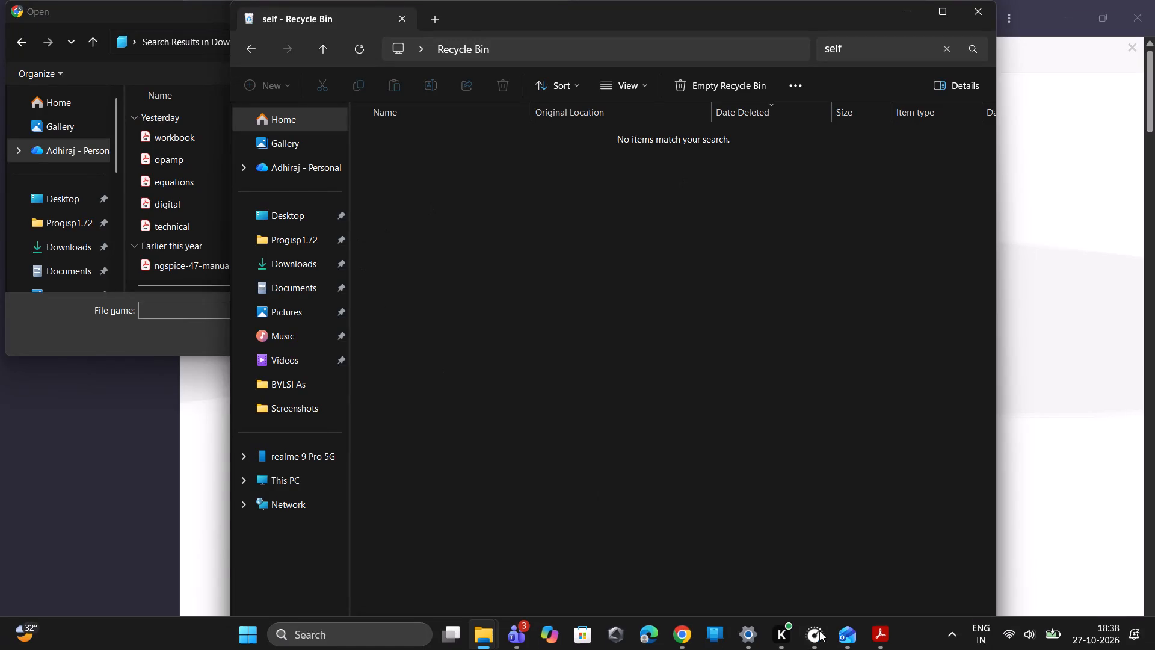
# Open Windows search over the Recycle Bin window.
pyautogui.click(400, 642)
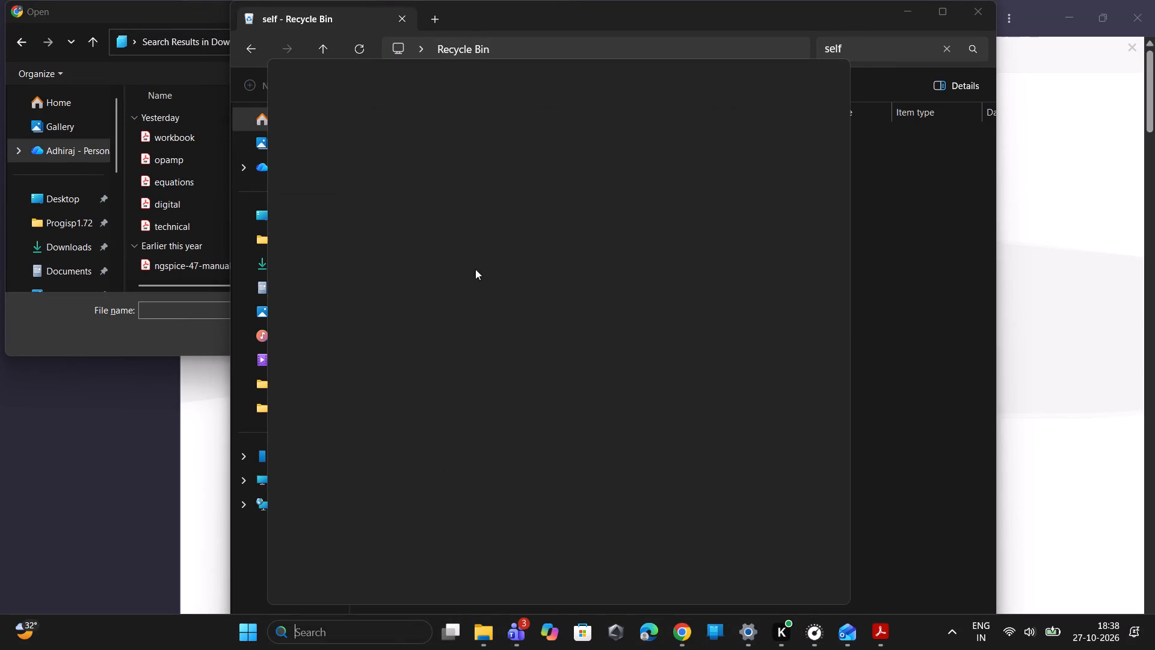
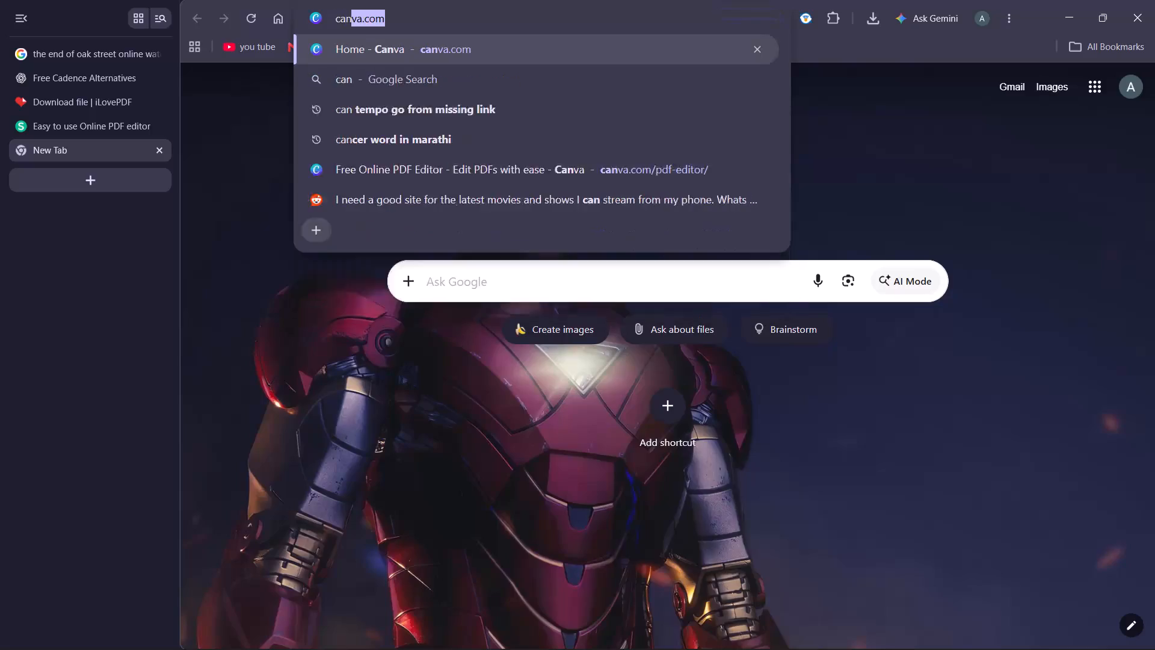
# Go to canva.com and upload the PDF DOC-20260313-WA0011 from the Downloads folder.
pyautogui.press('Return')
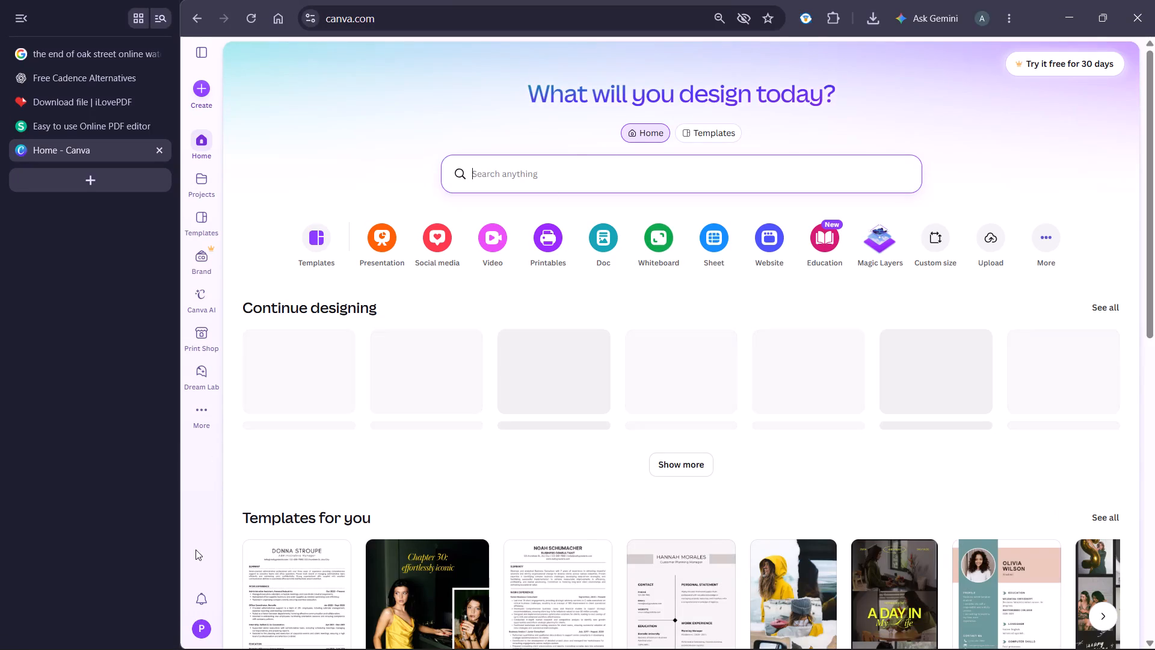
pyautogui.click(990, 231)
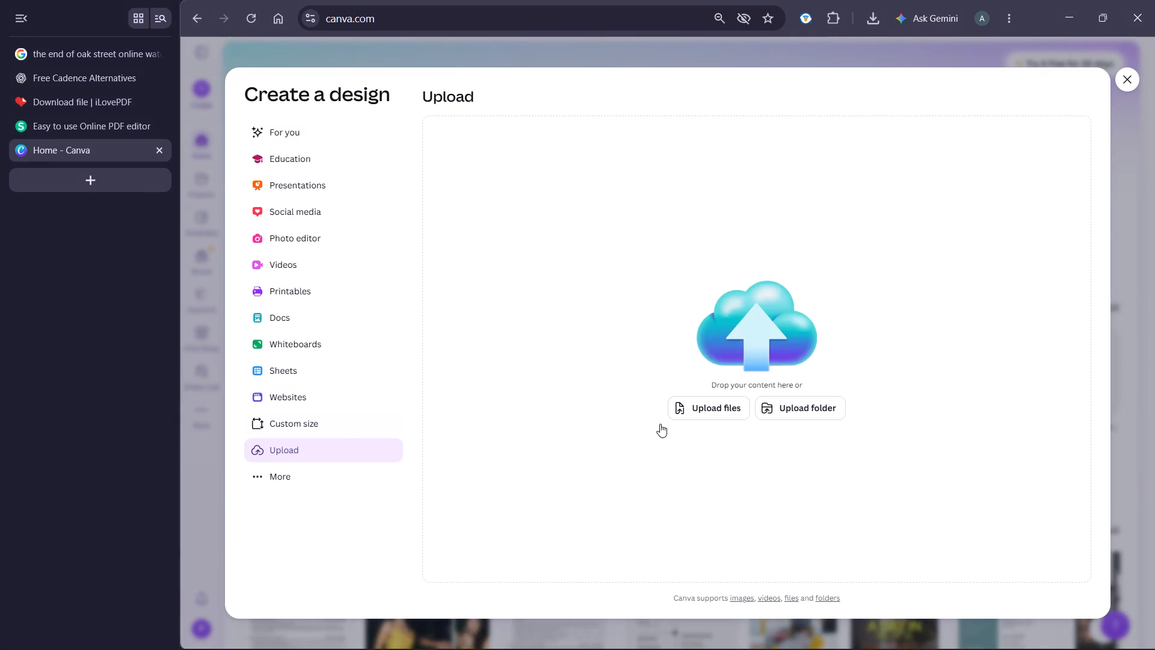
pyautogui.click(737, 407)
pyautogui.keyDown('ctrl'); pyautogui.click(200, 121); pyautogui.keyUp('ctrl')
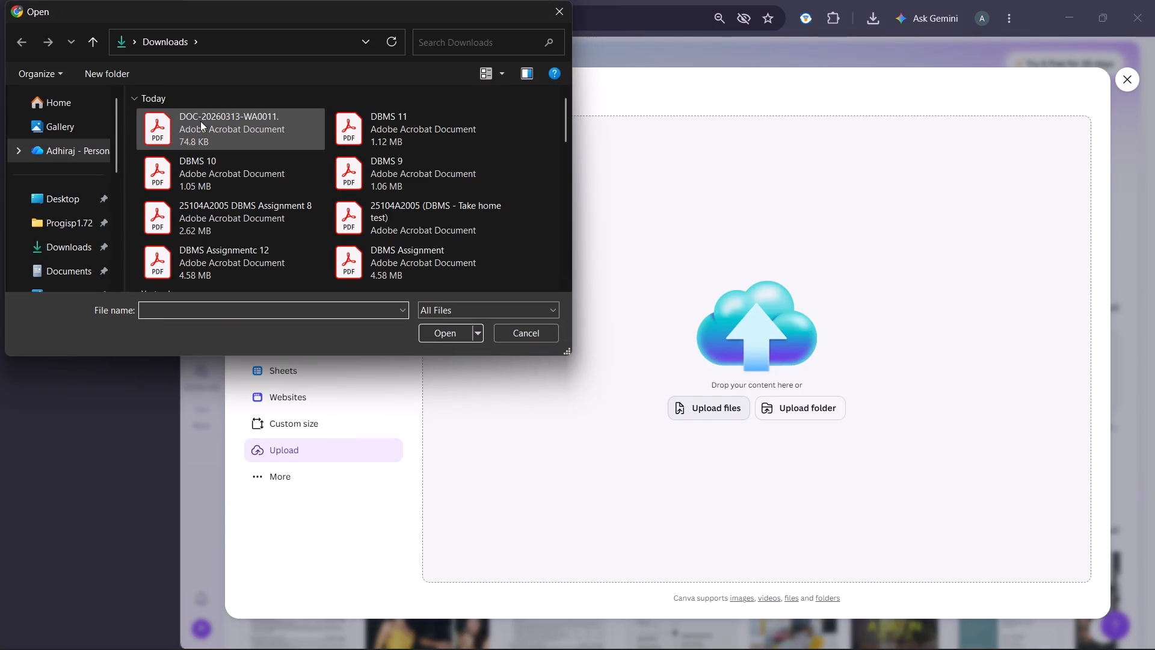
pyautogui.click(434, 326)
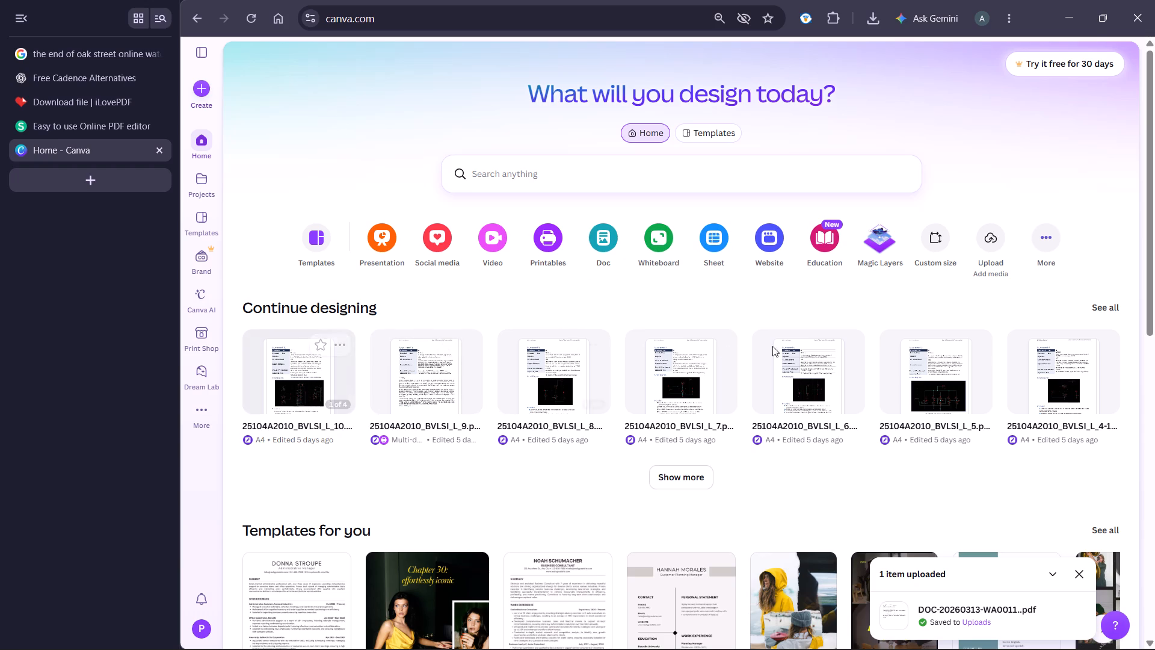
# Show all recent Canva designs and open the uploaded DOC-20260313-WA0011 PDF for editing.
pyautogui.click(1110, 309)
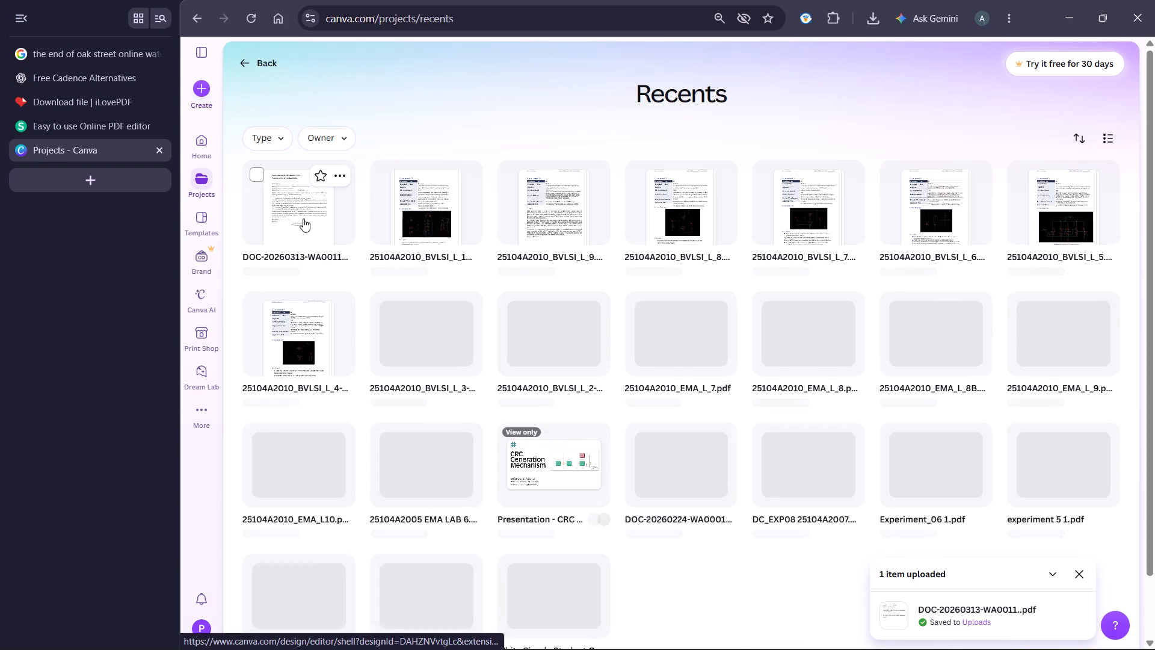
pyautogui.click(303, 218)
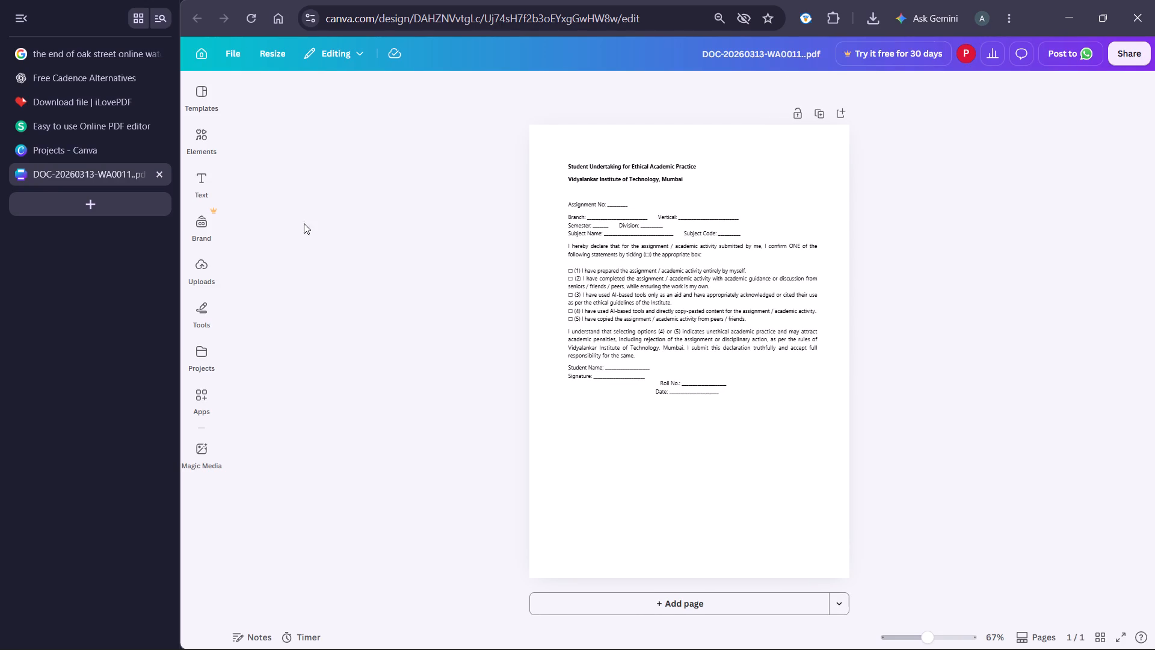
# Add a text box reading 9 at font size 9 and place it on the Assignment No line.
pyautogui.keyDown('ctrl'); pyautogui.scroll(5, 618, 208); pyautogui.keyUp('ctrl')
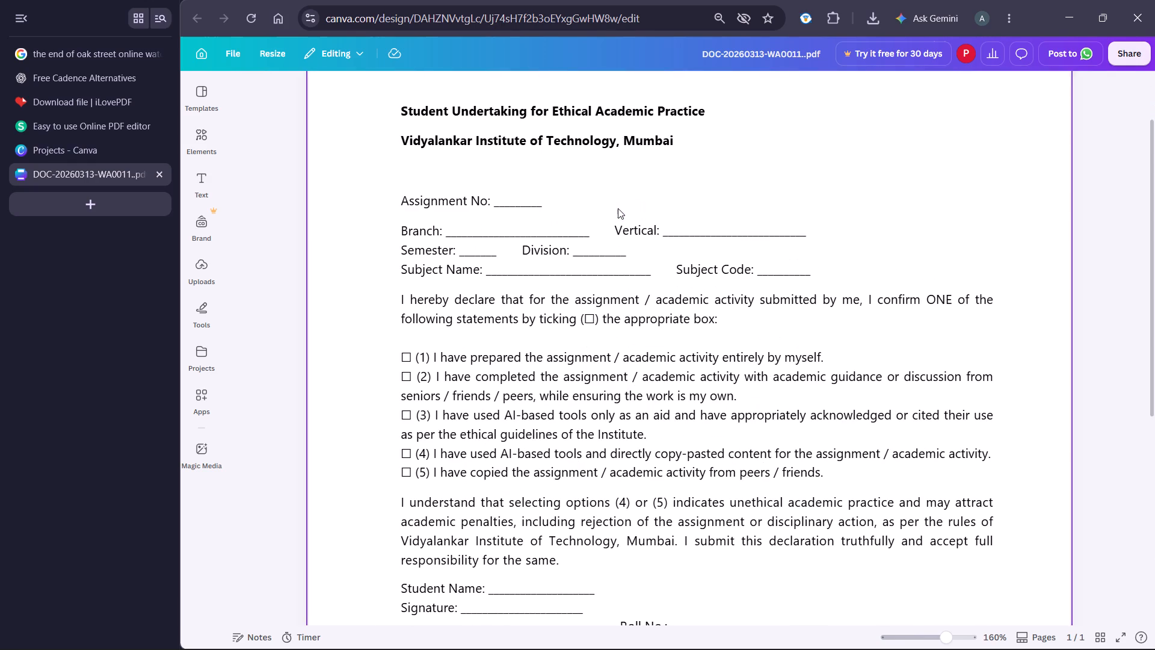
pyautogui.click(205, 171)
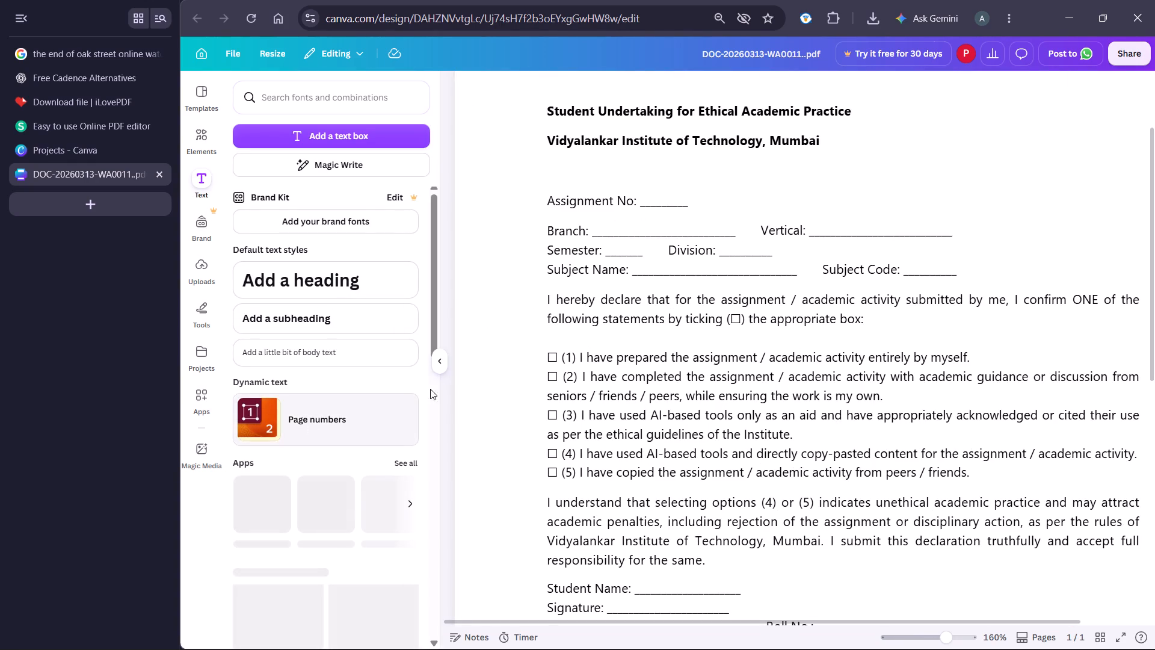
pyautogui.click(653, 200)
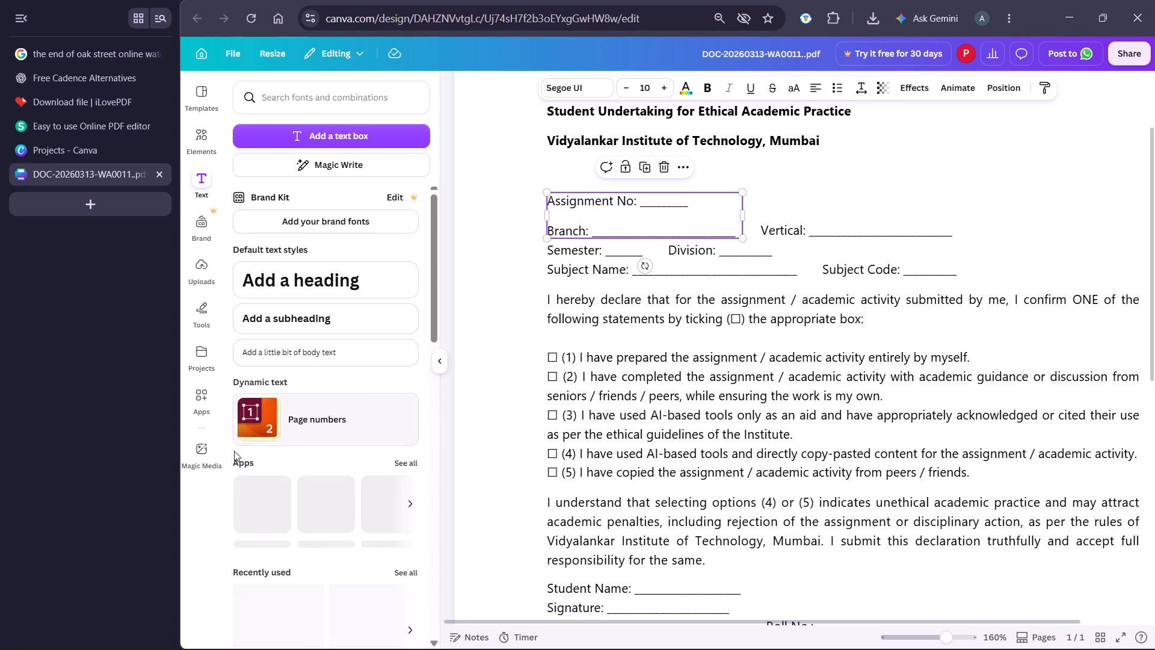
pyautogui.click(333, 139)
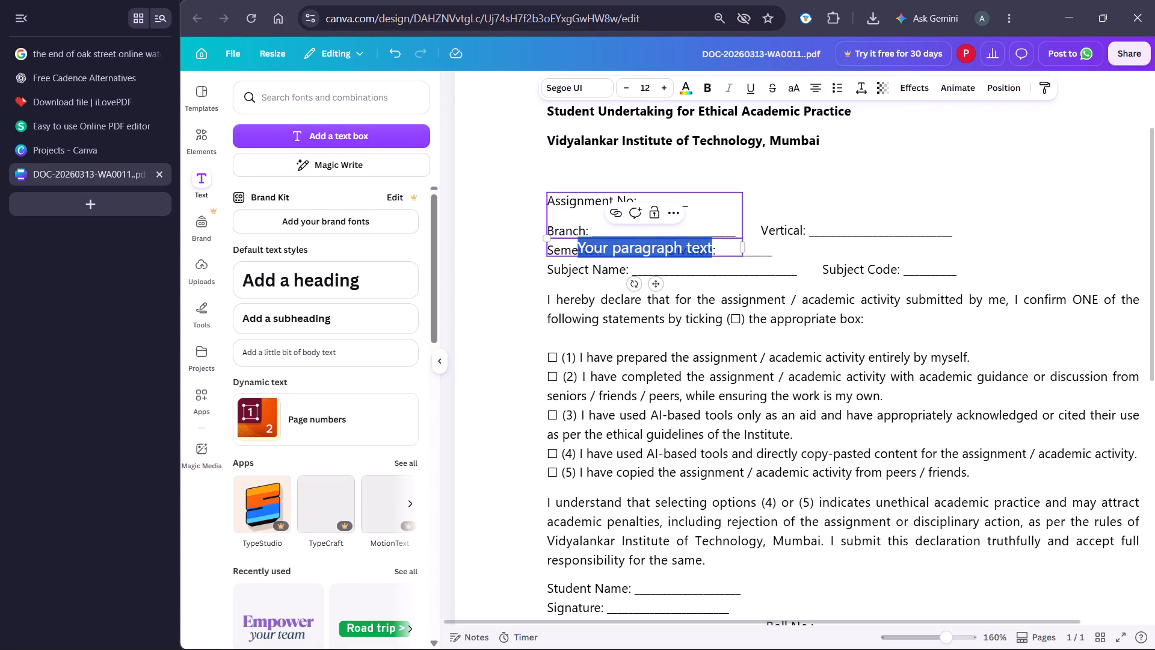
pyautogui.press('BackSpace')
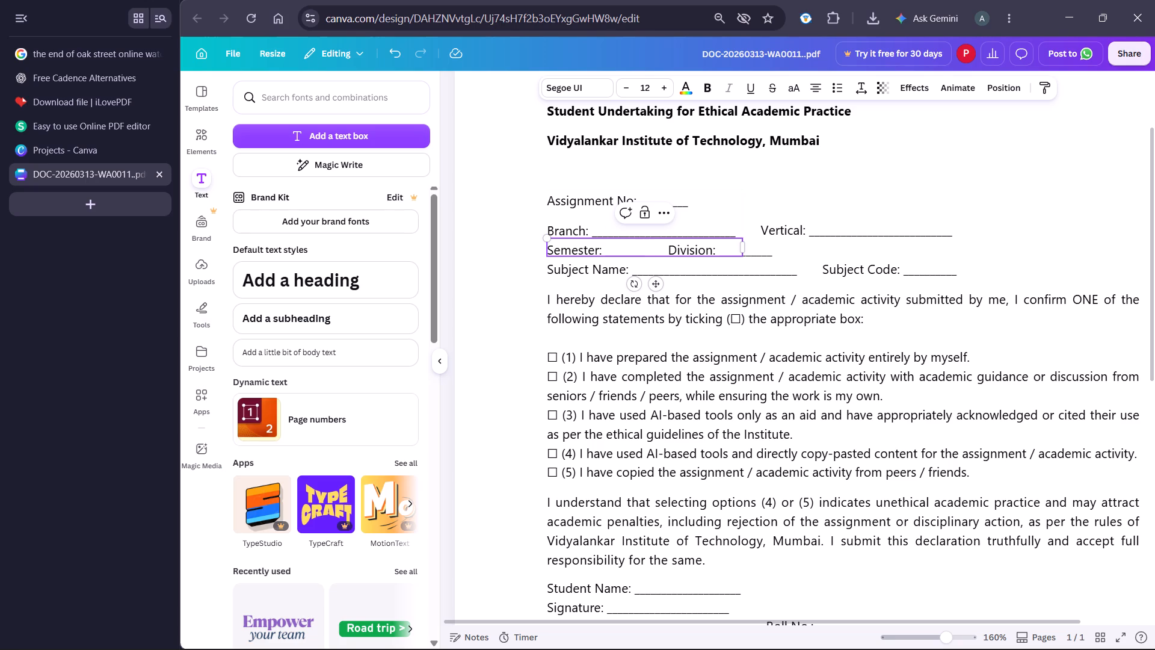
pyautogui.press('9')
pyautogui.click(619, 87)
pyautogui.click(619, 87)
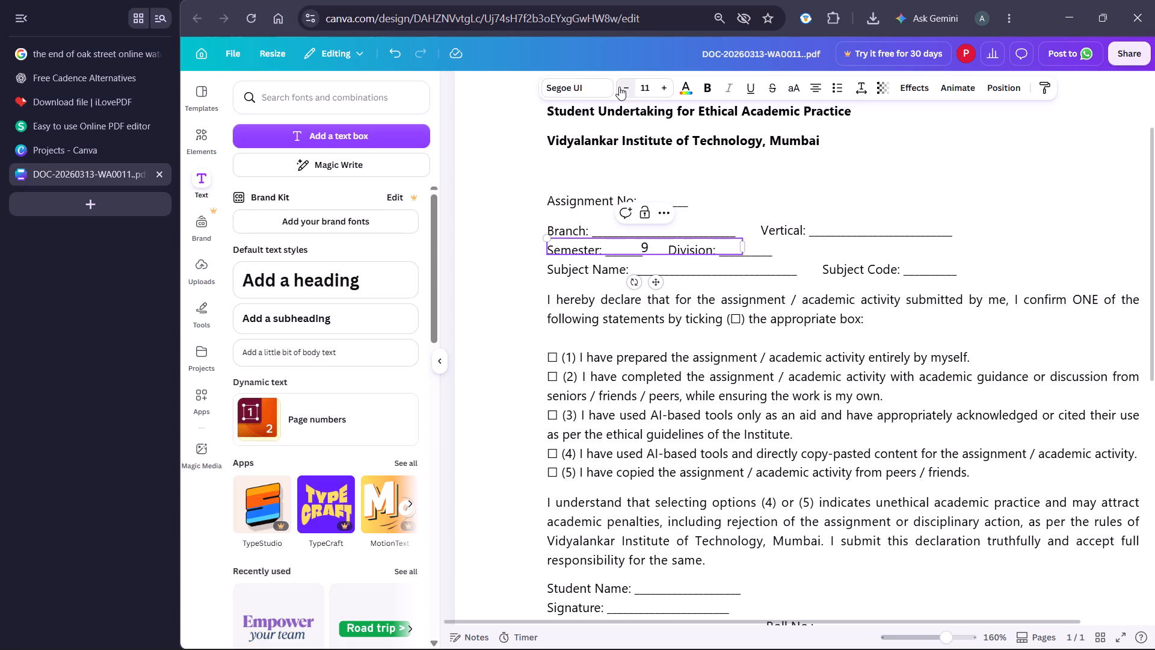
pyautogui.click(619, 87)
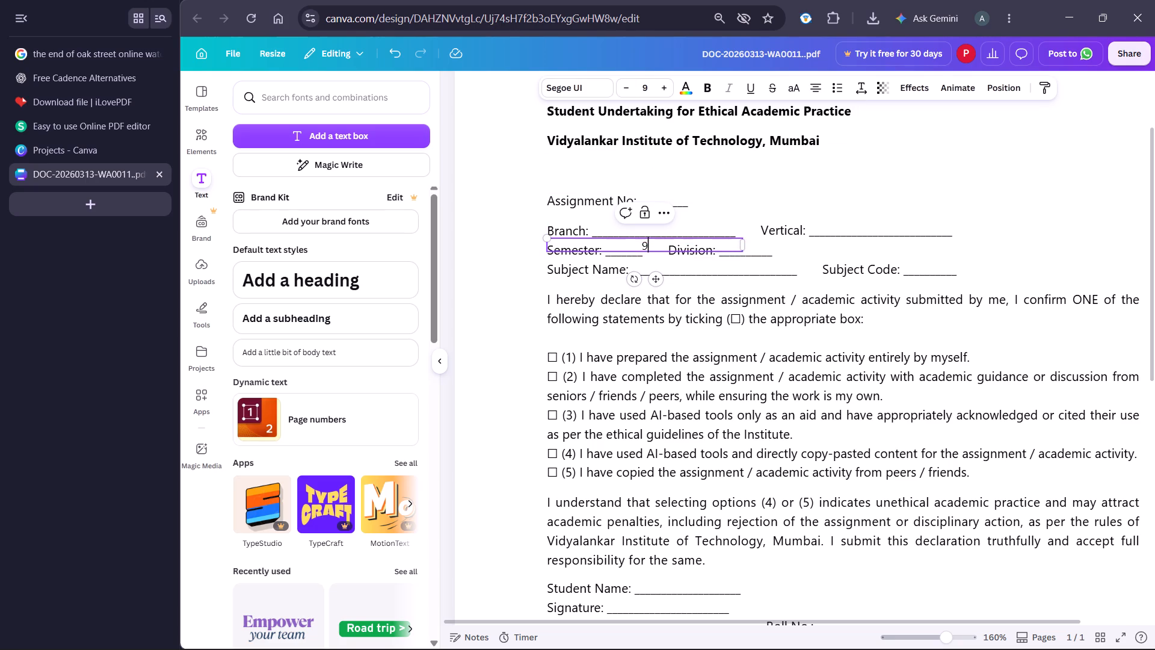
pyautogui.moveTo(739, 254); pyautogui.dragTo(738, 229)
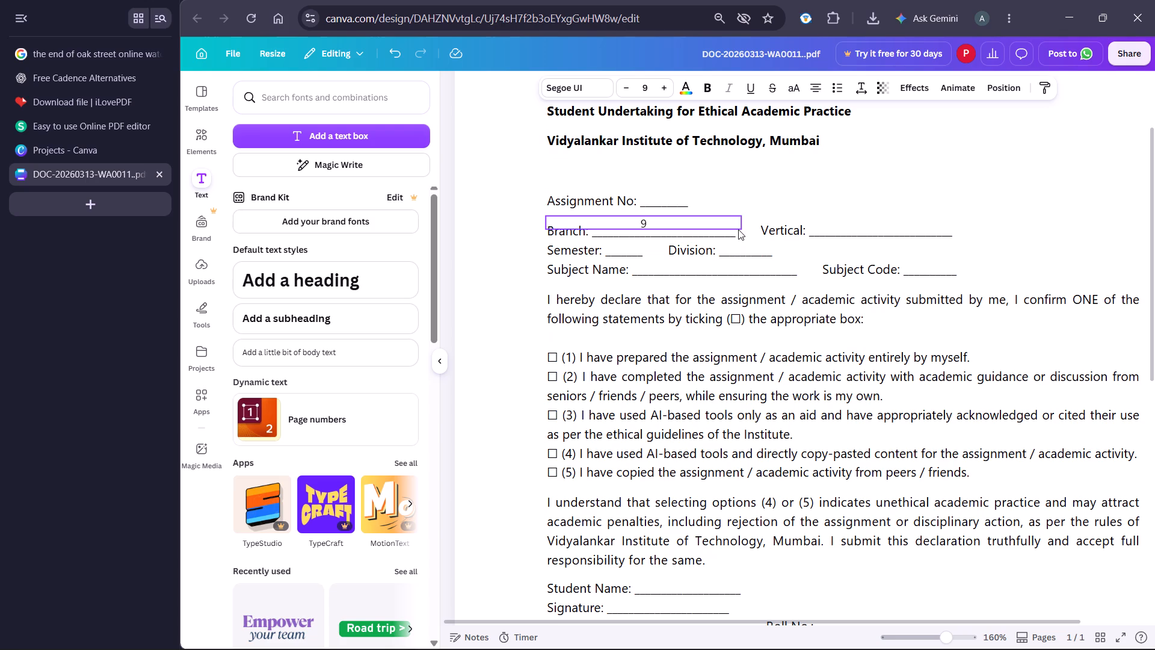
pyautogui.moveTo(738, 229); pyautogui.dragTo(755, 209)
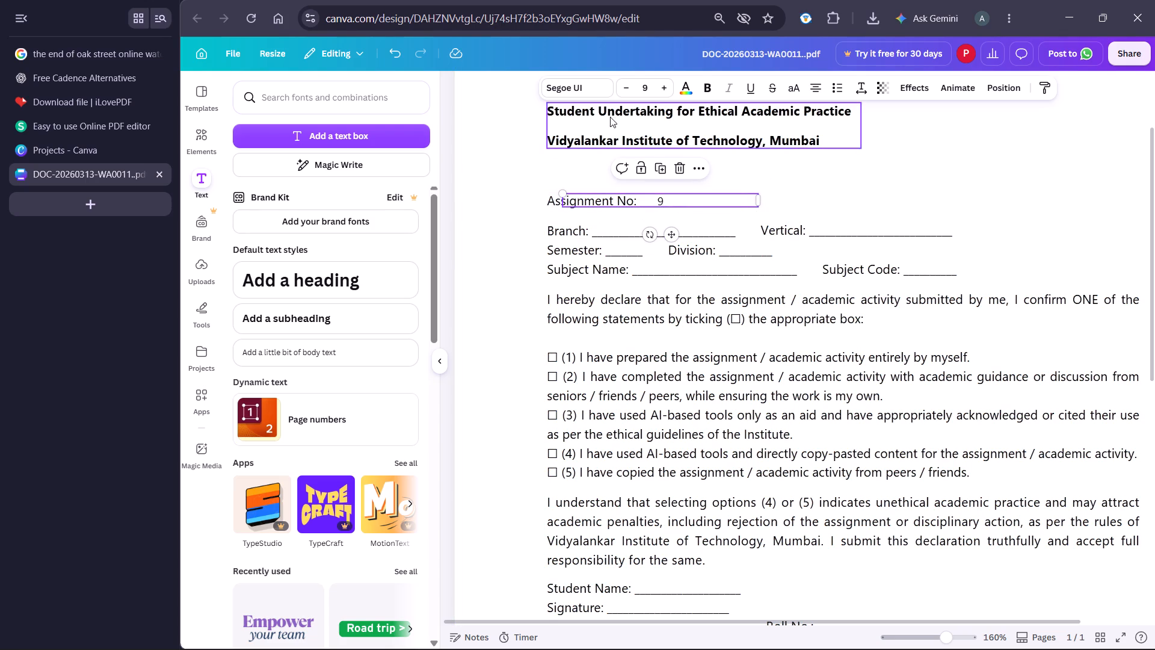
pyautogui.click(527, 264)
# Add a text box reading EXTC at font size 9 and place it on the Branch line.
pyautogui.click(371, 126)
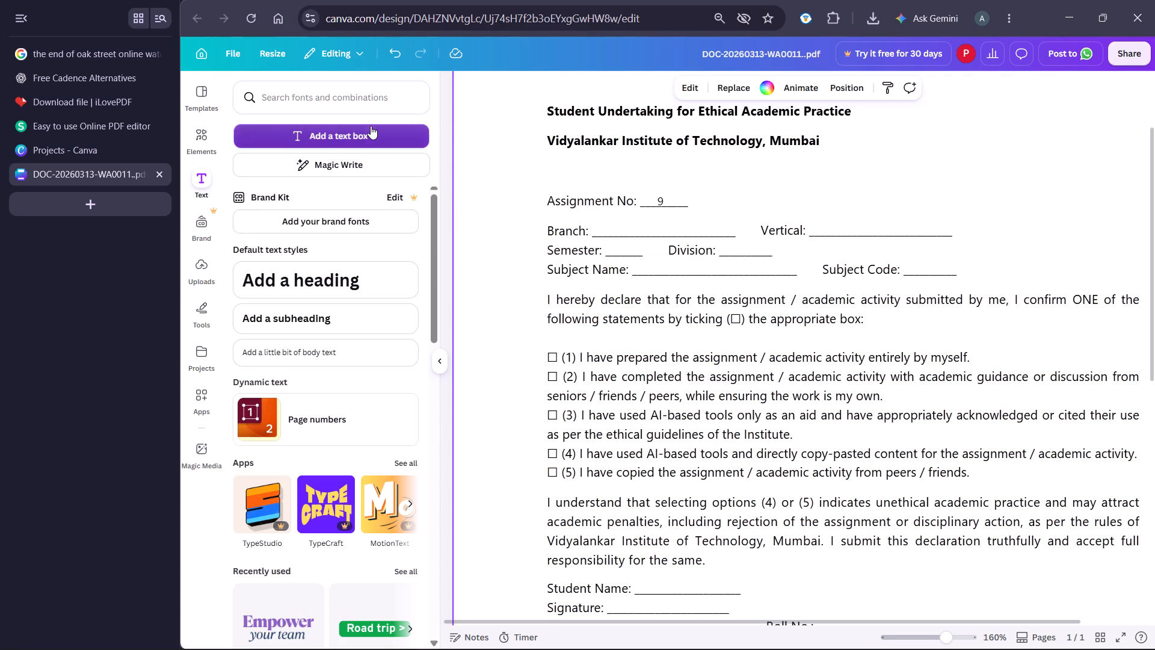
pyautogui.press('BackSpace')
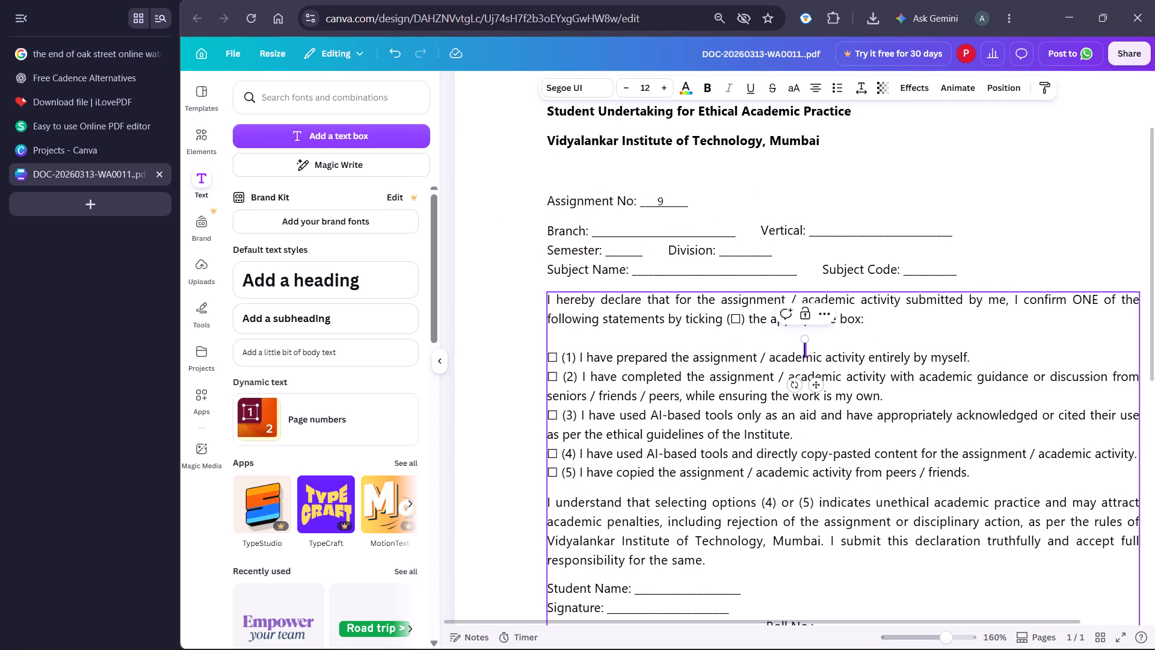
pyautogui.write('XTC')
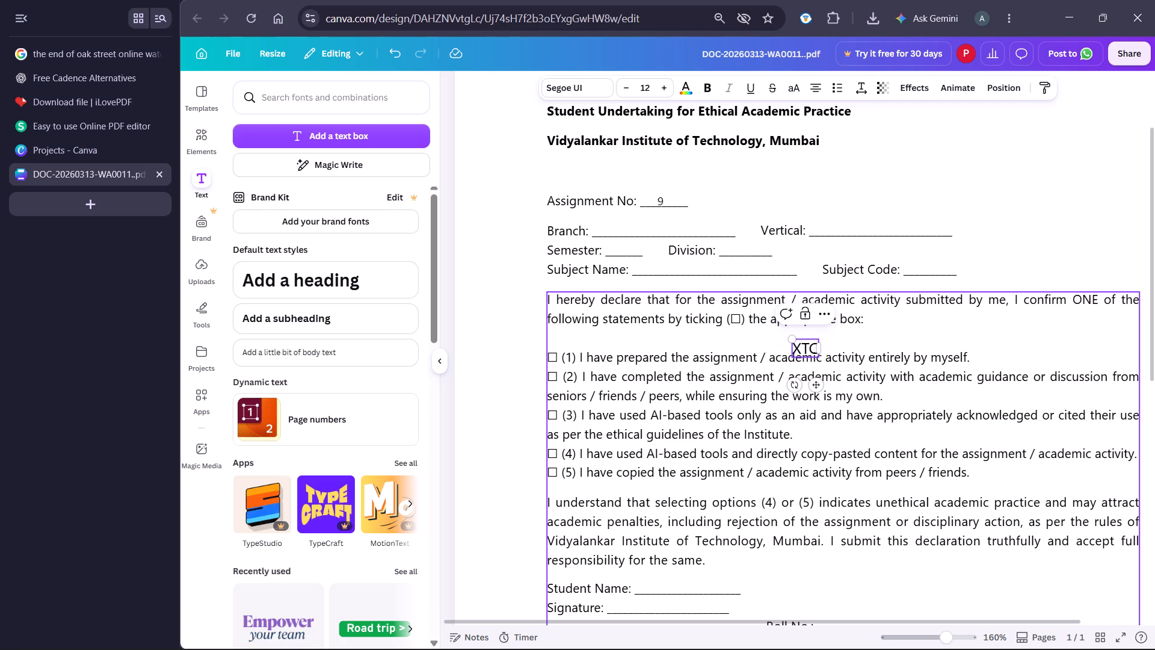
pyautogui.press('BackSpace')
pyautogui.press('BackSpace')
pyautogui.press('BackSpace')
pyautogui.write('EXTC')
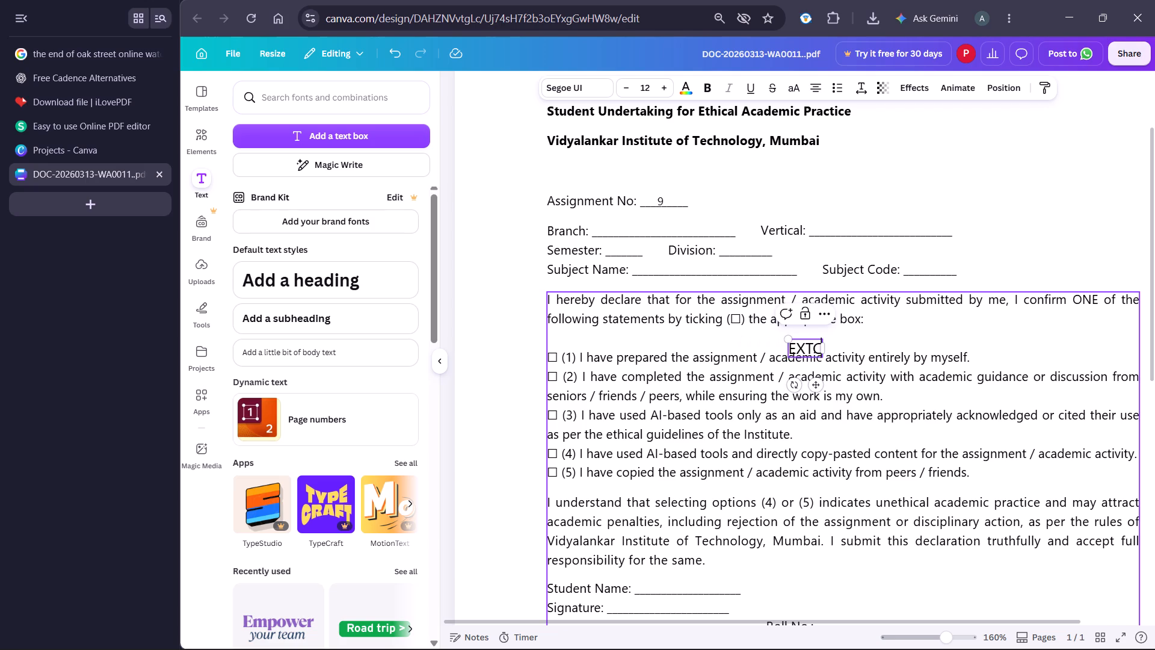
pyautogui.tripleClick(630, 91)
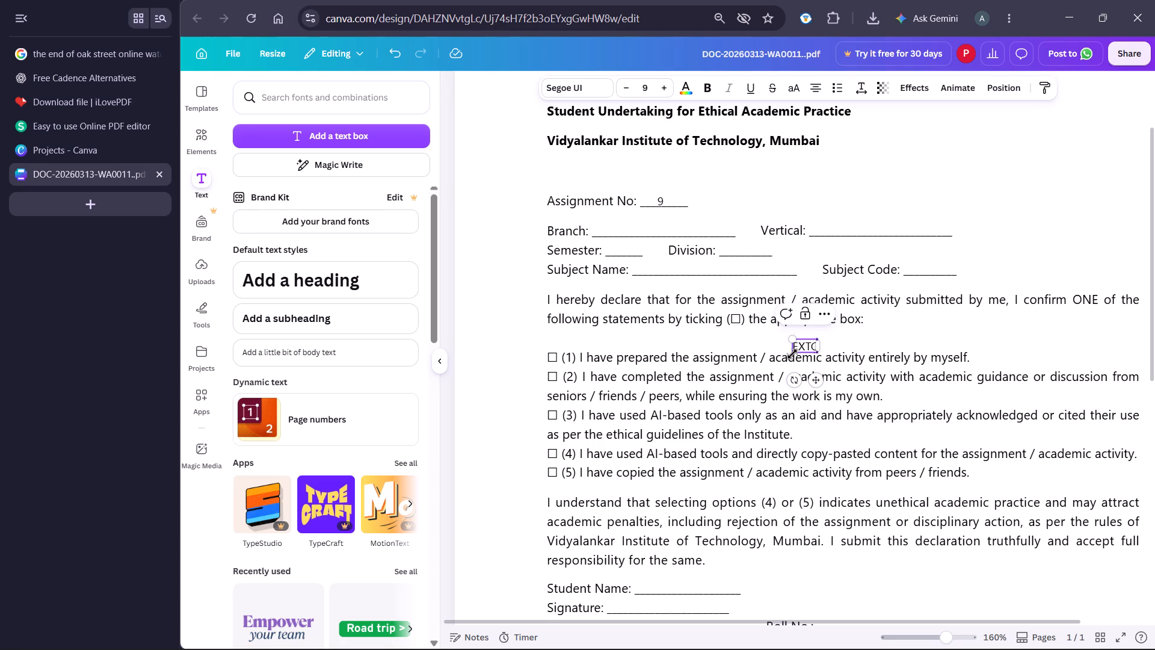
pyautogui.click(815, 344)
pyautogui.moveTo(805, 347); pyautogui.dragTo(799, 346)
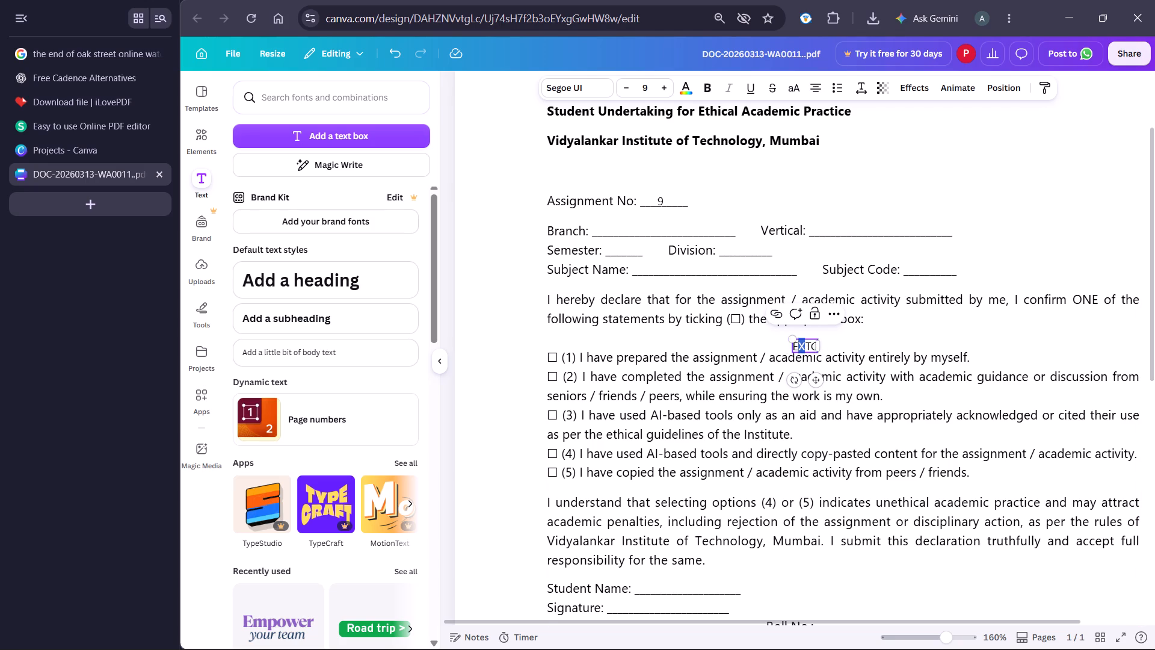
pyautogui.click(867, 347)
pyautogui.click(813, 348)
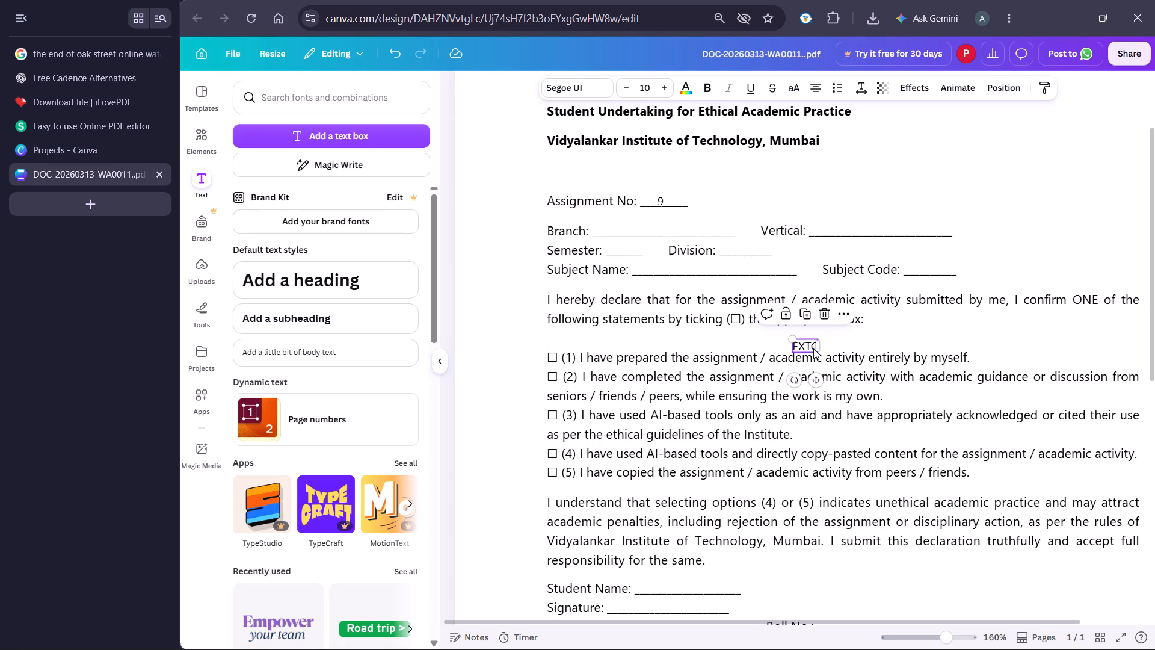
pyautogui.moveTo(813, 348); pyautogui.dragTo(667, 234)
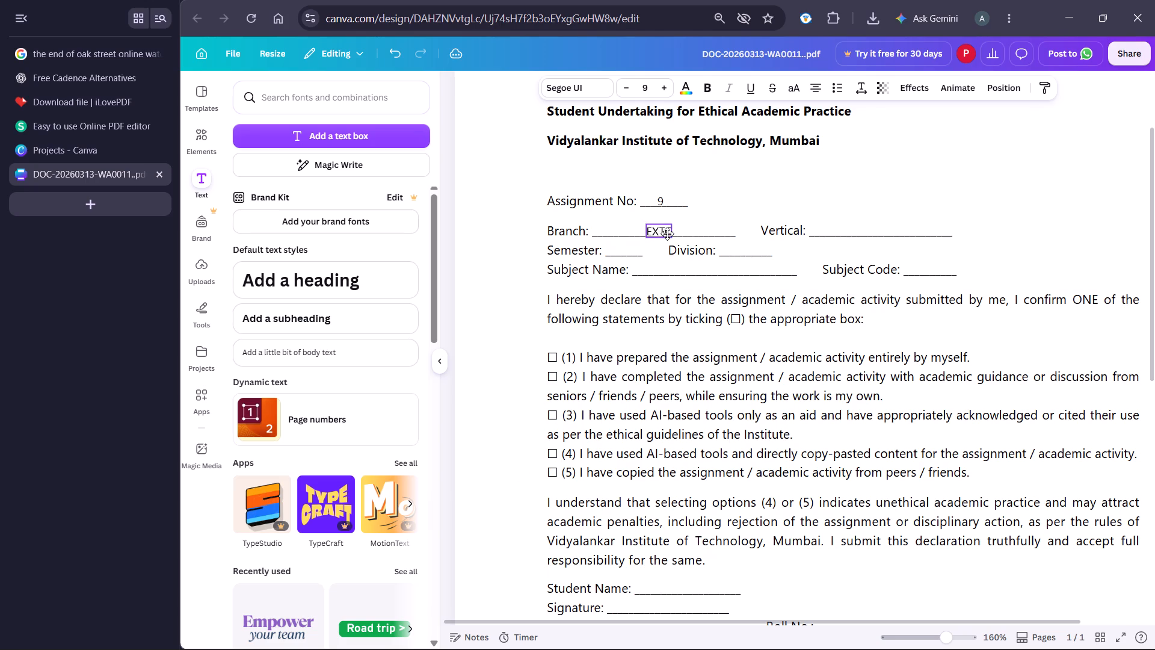
pyautogui.moveTo(667, 234); pyautogui.dragTo(657, 231)
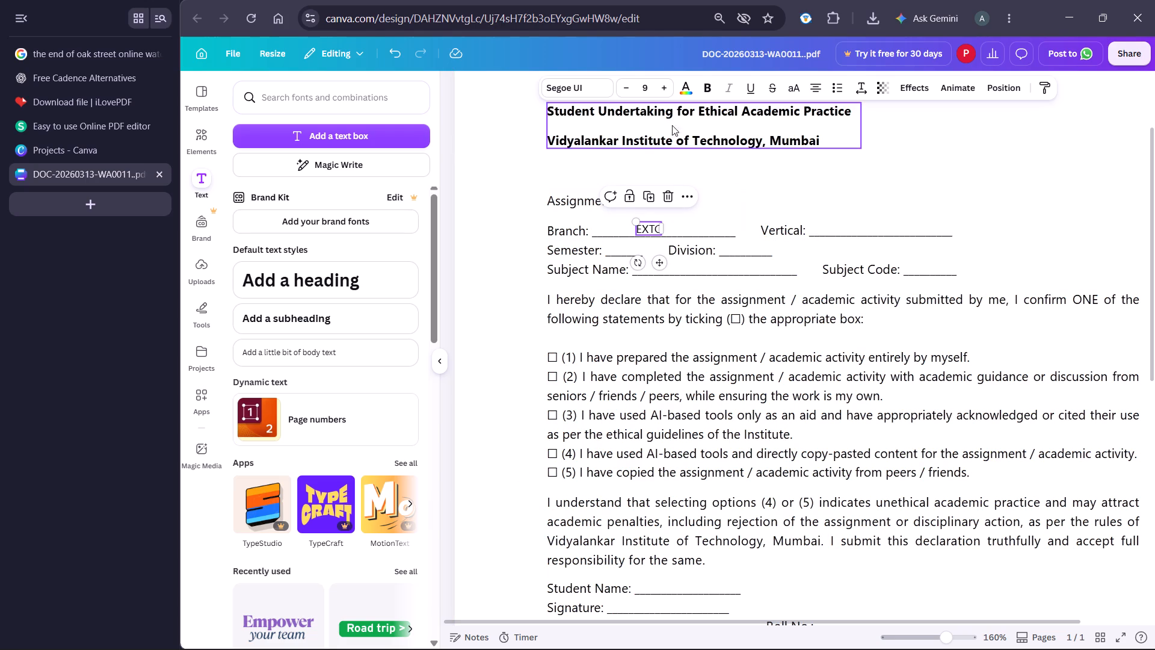
# Add a text box reading V at font size 10 and place it on the Semester line.
pyautogui.click(303, 137)
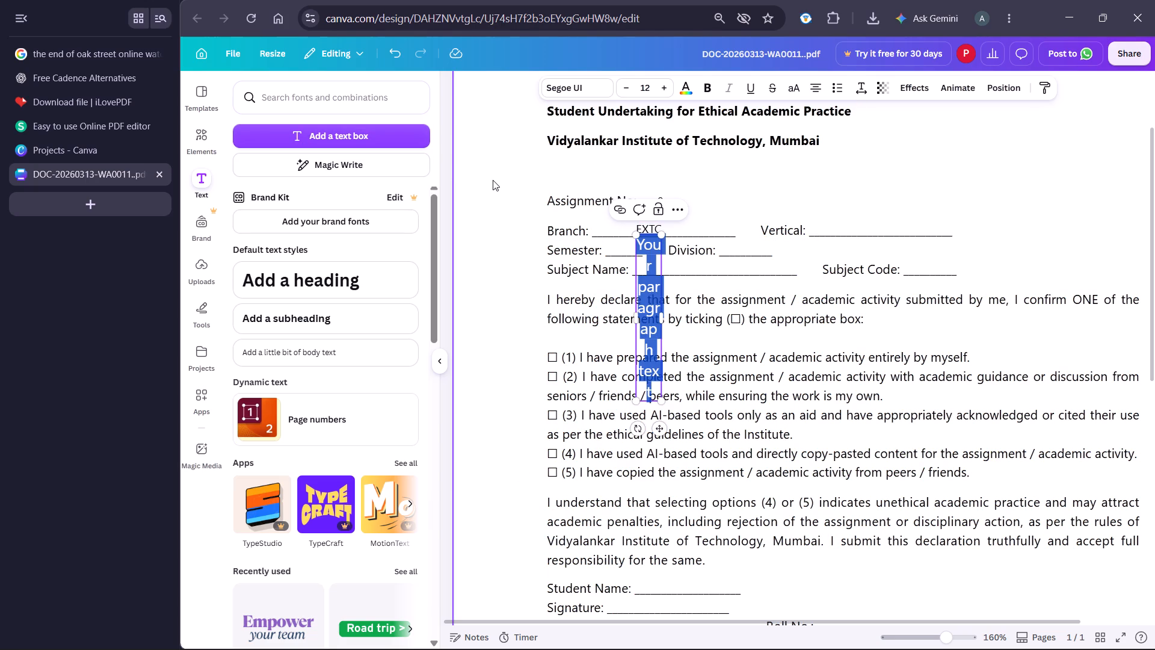
pyautogui.press('BackSpace')
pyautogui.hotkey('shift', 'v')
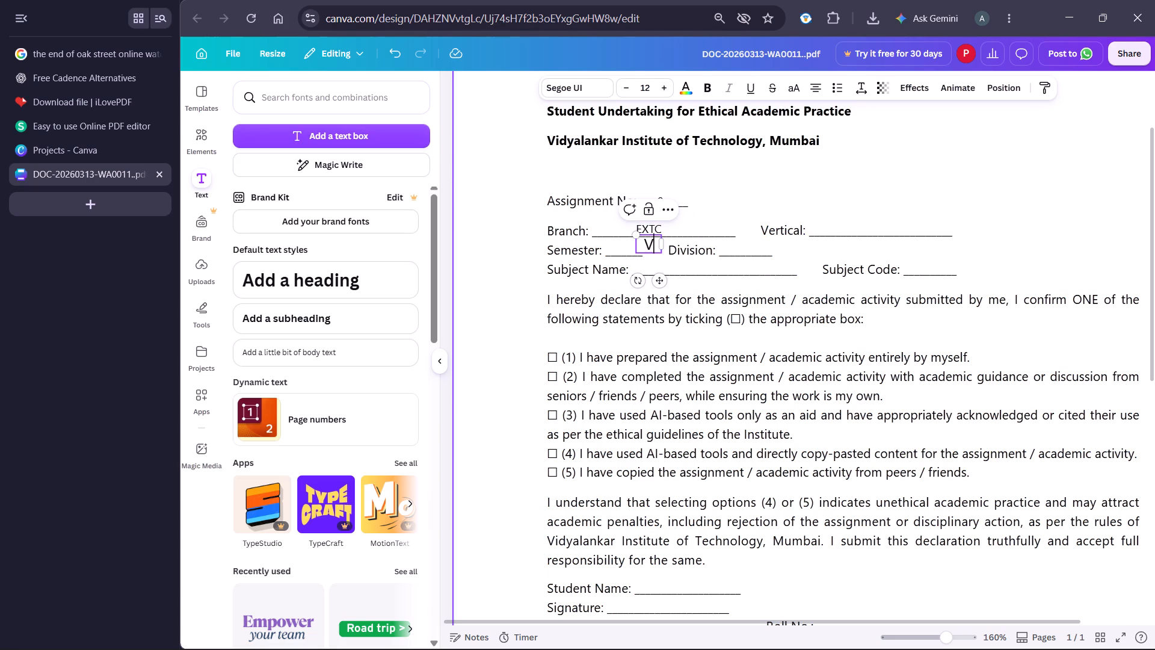
pyautogui.doubleClick(626, 91)
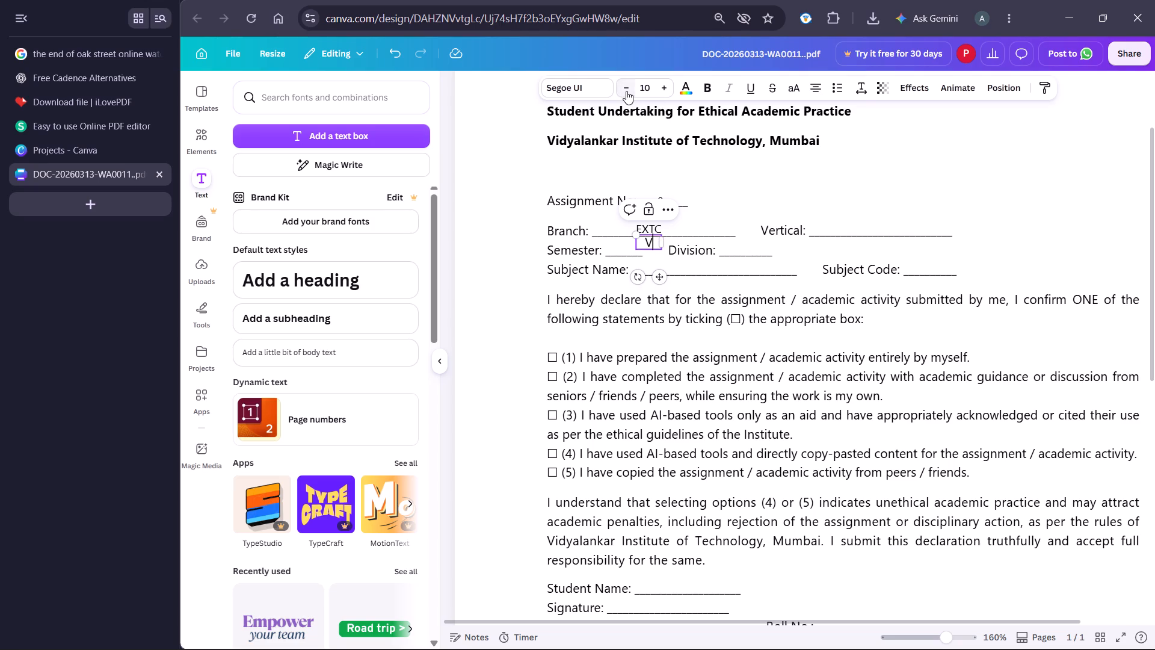
pyautogui.press('Escape')
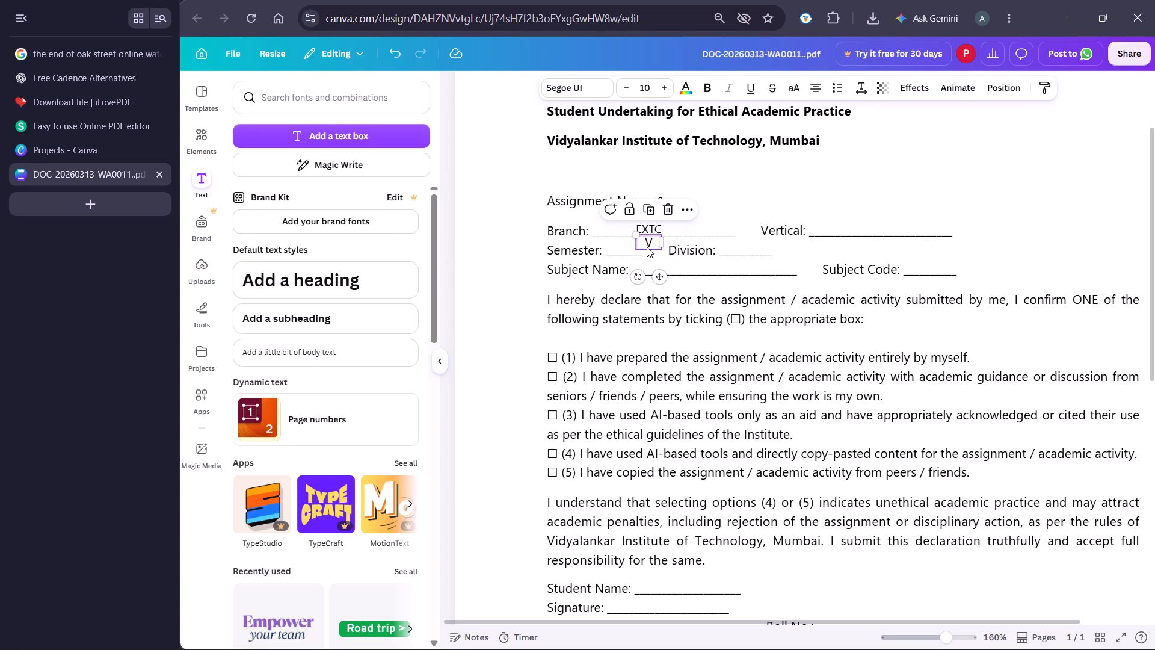
pyautogui.click(497, 291)
pyautogui.moveTo(647, 243); pyautogui.dragTo(615, 248)
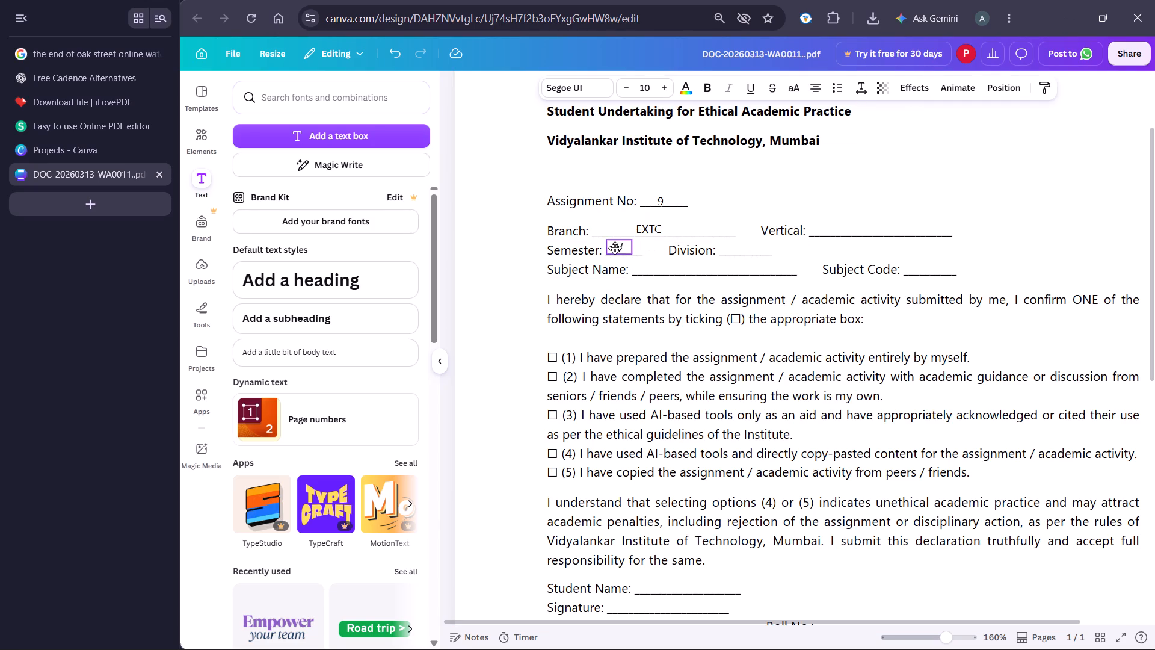
pyautogui.moveTo(615, 248); pyautogui.dragTo(624, 248)
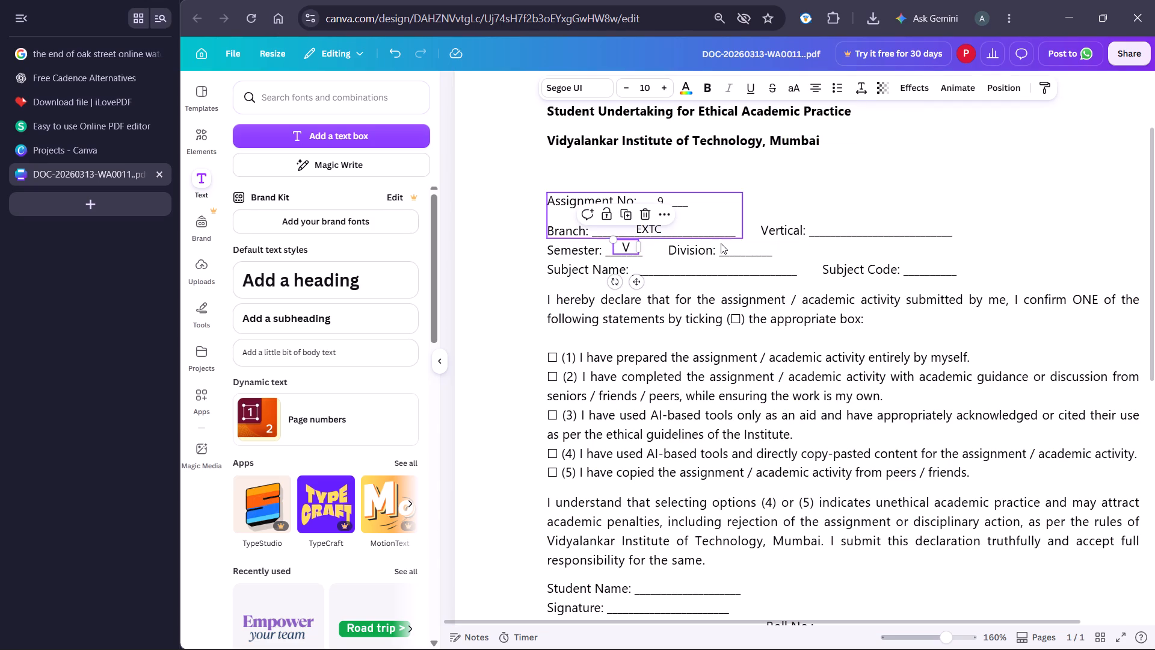
# Add a text box reading A at font size 9 and place it on the Division line.
pyautogui.click(382, 135)
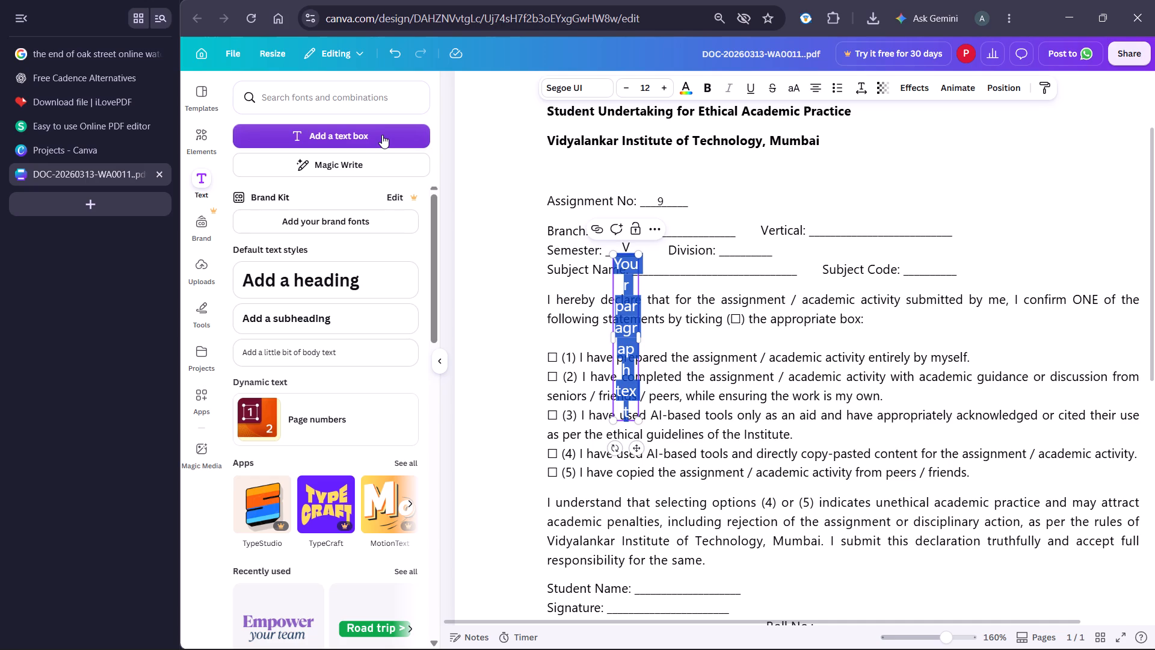
pyautogui.press('BackSpace')
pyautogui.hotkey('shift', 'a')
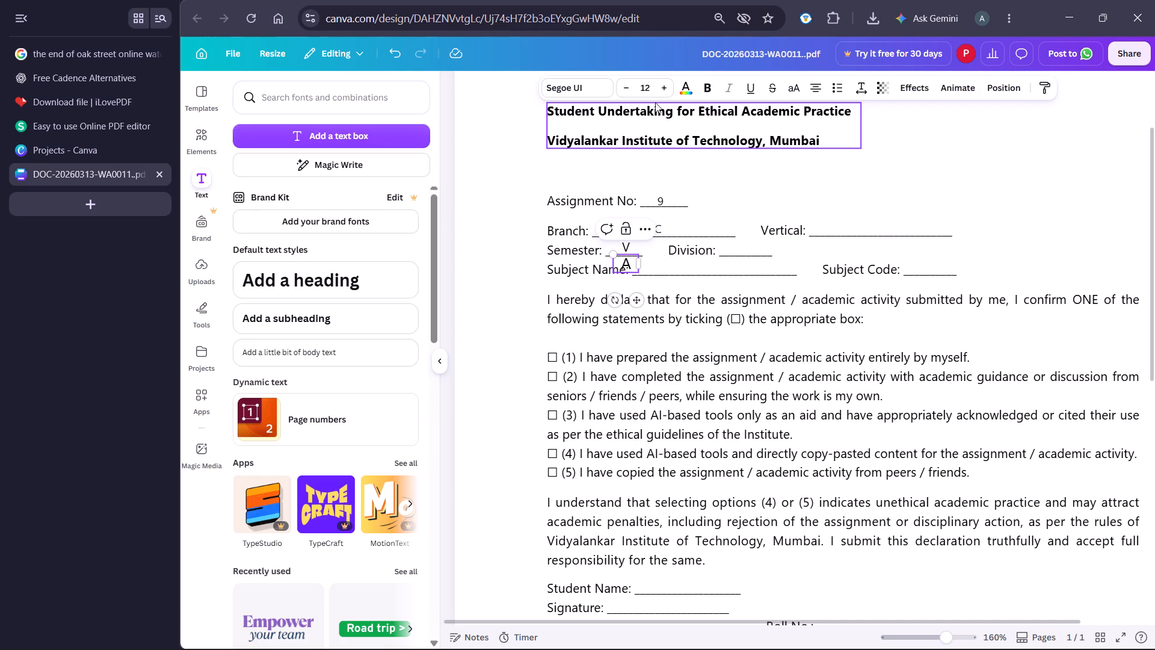
pyautogui.doubleClick(624, 89)
pyautogui.click(624, 89)
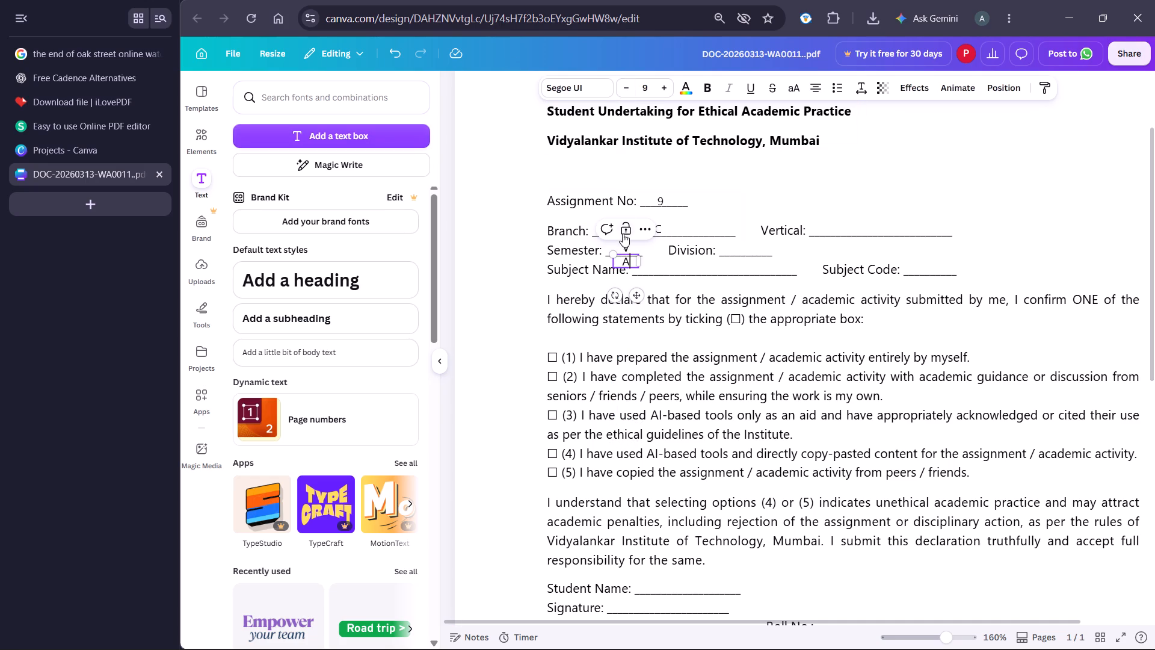
pyautogui.press('Escape')
pyautogui.click(502, 286)
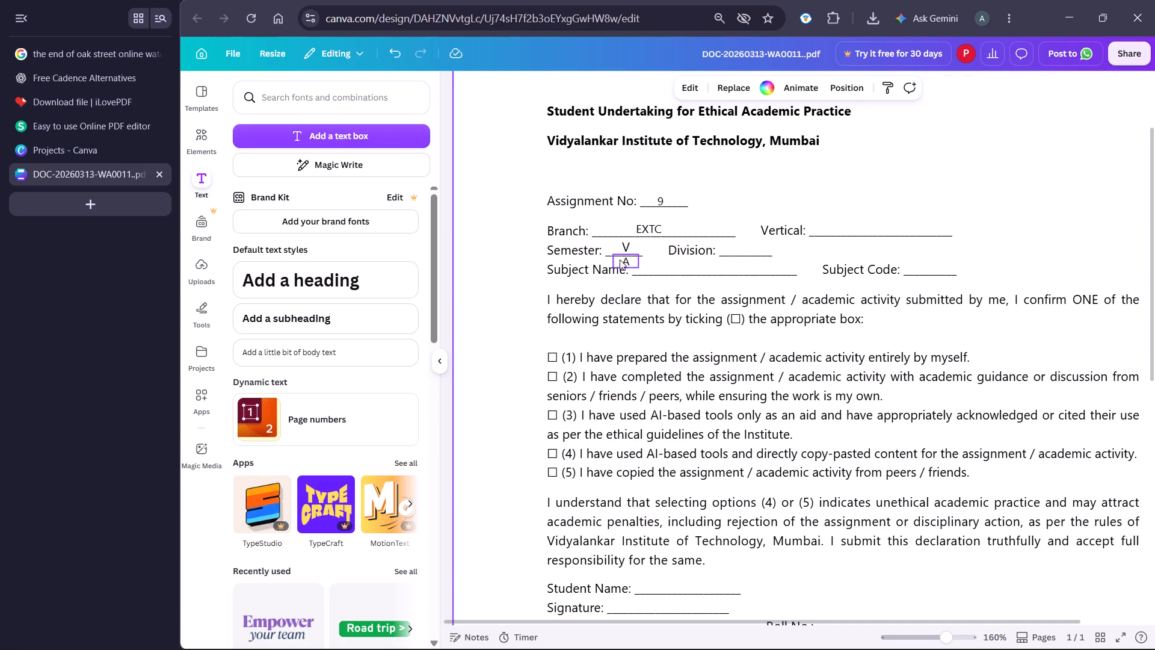
pyautogui.moveTo(633, 262); pyautogui.dragTo(746, 249)
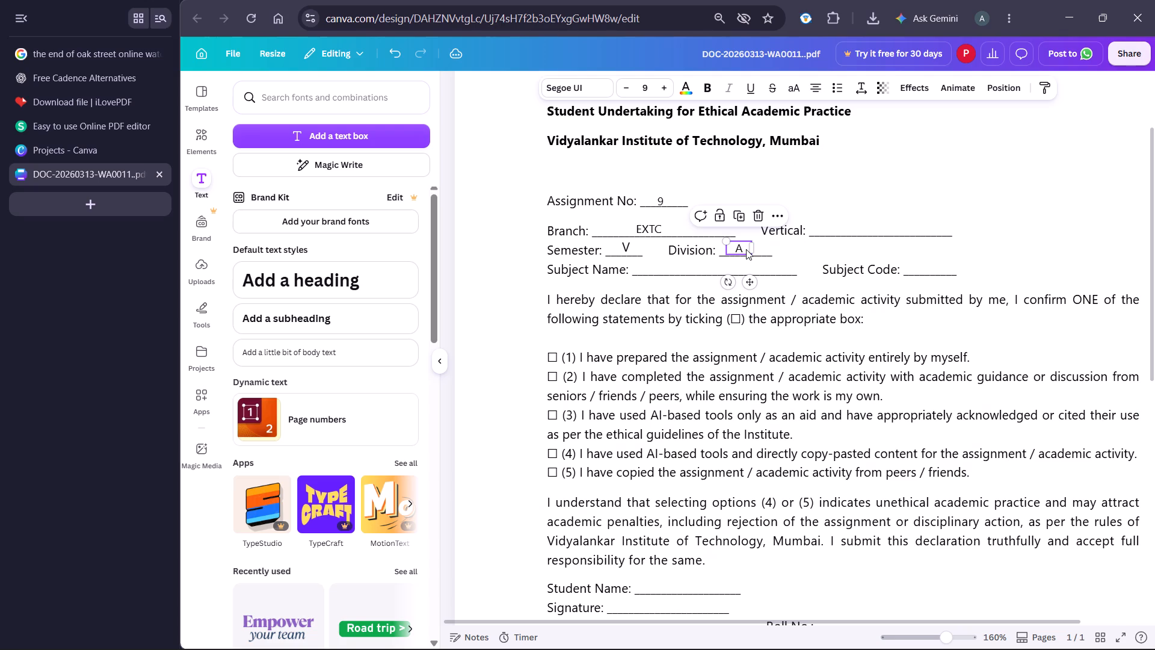
# Add a text box reading DBMS at font size 9, widened to fit one line, and place it on the Subject Name line.
pyautogui.click(380, 126)
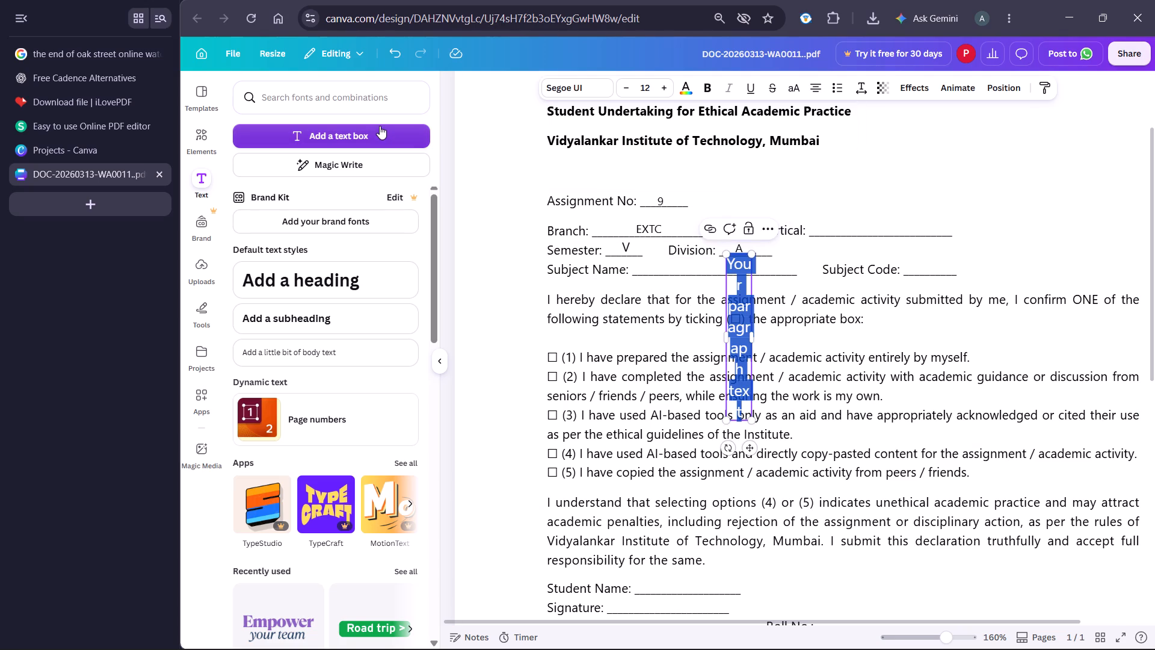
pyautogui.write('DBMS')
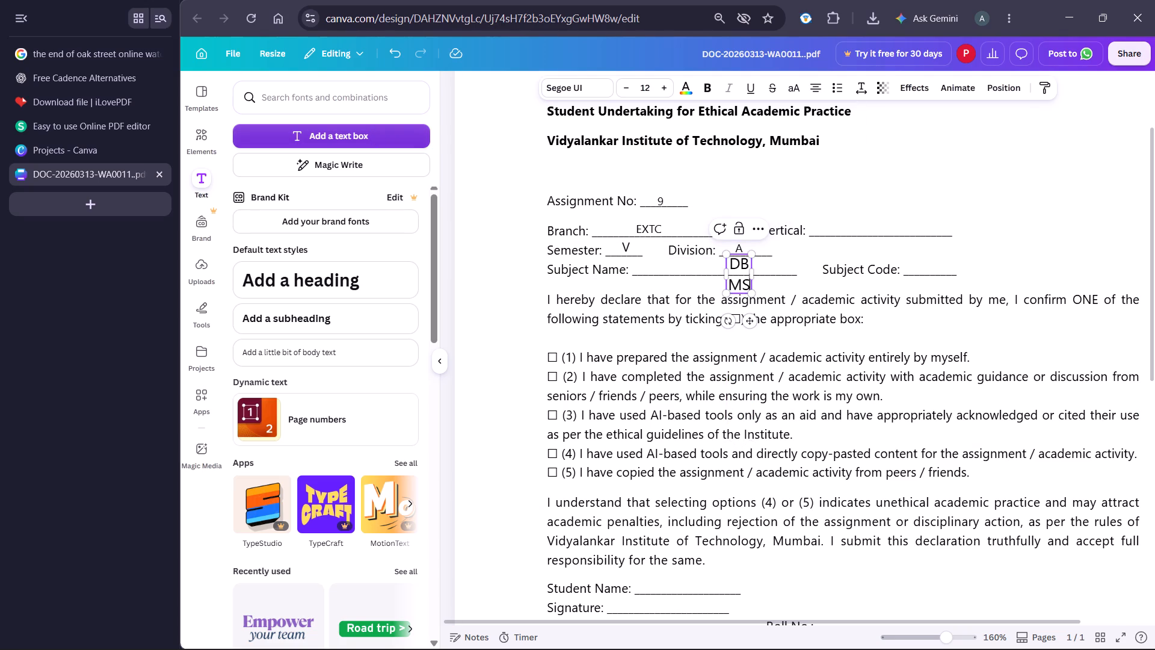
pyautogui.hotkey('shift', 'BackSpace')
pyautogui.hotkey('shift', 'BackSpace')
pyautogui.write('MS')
pyautogui.doubleClick(628, 85)
pyautogui.click(628, 85)
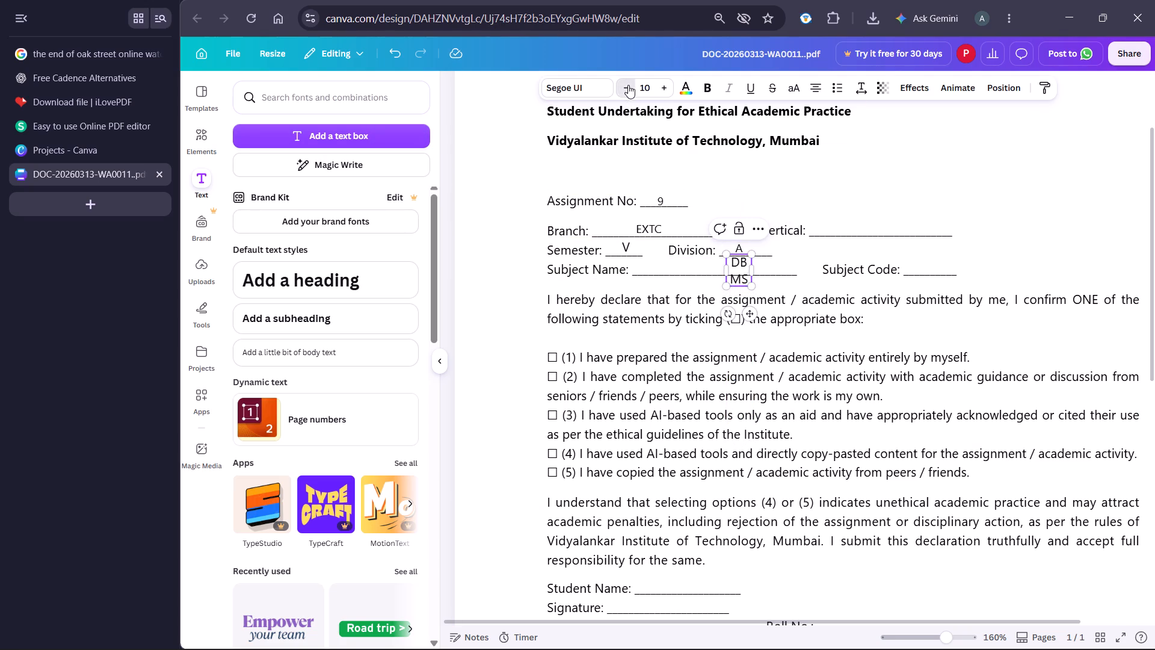
pyautogui.moveTo(754, 267); pyautogui.dragTo(766, 267)
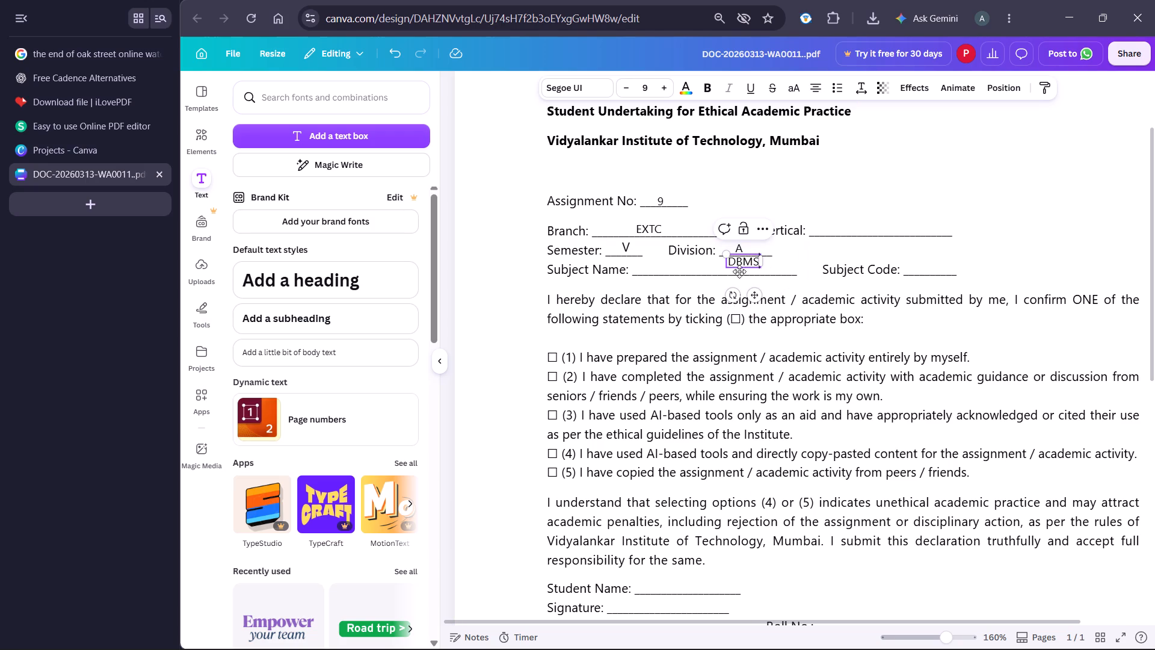
pyautogui.press('Escape')
pyautogui.click(481, 286)
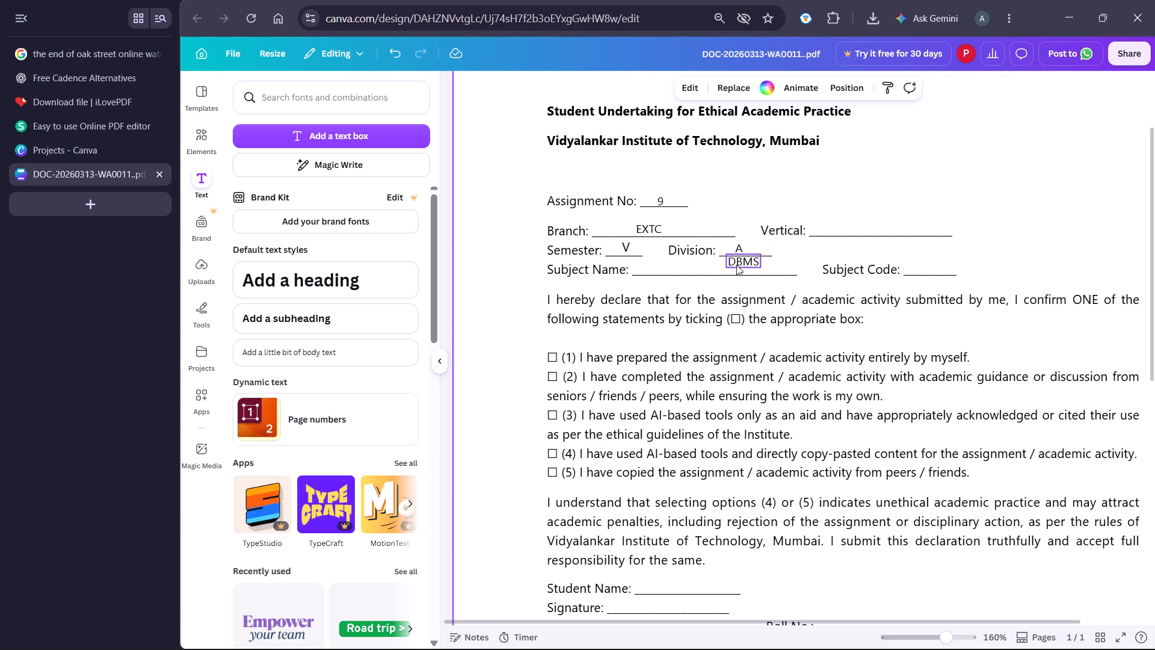
pyautogui.moveTo(743, 262); pyautogui.dragTo(687, 267)
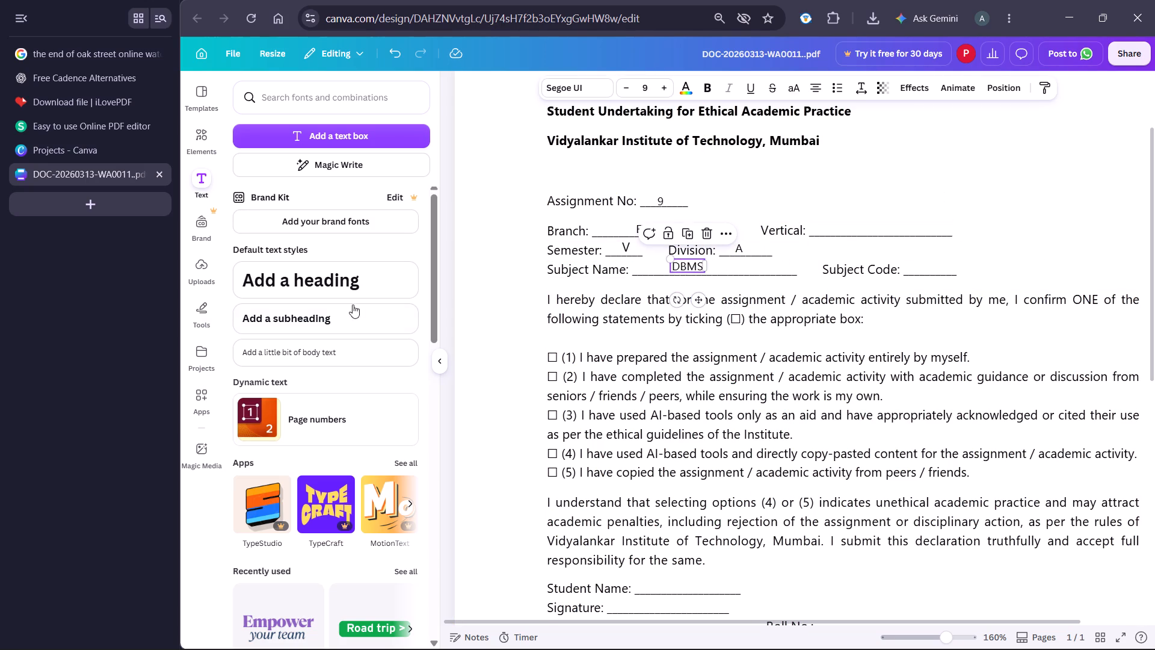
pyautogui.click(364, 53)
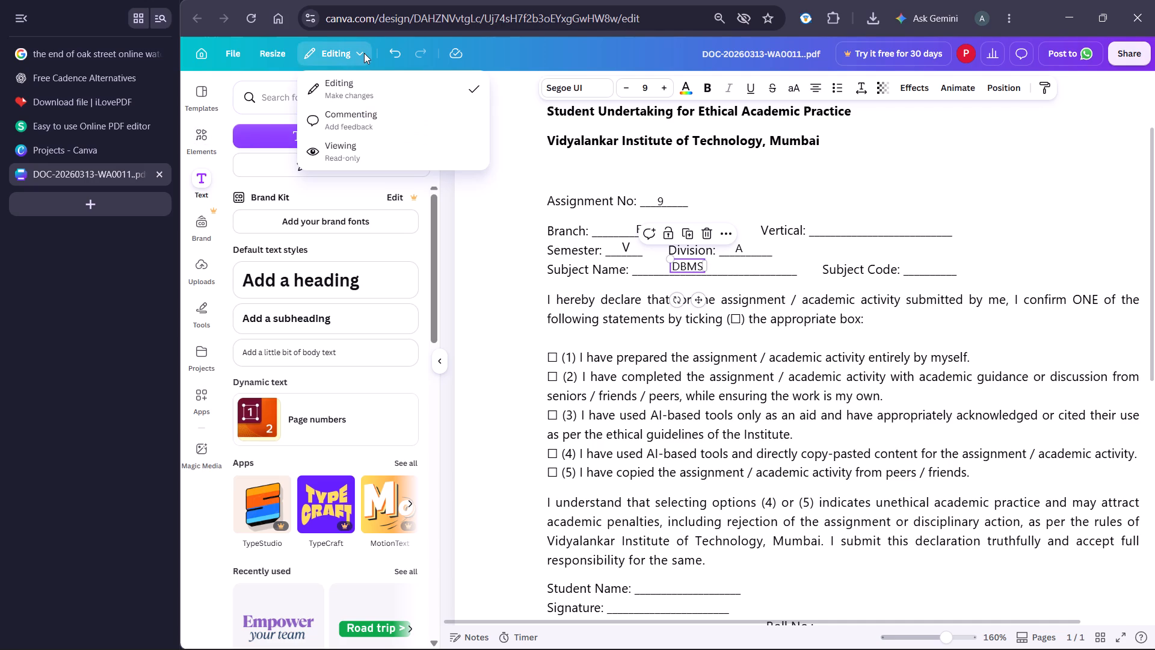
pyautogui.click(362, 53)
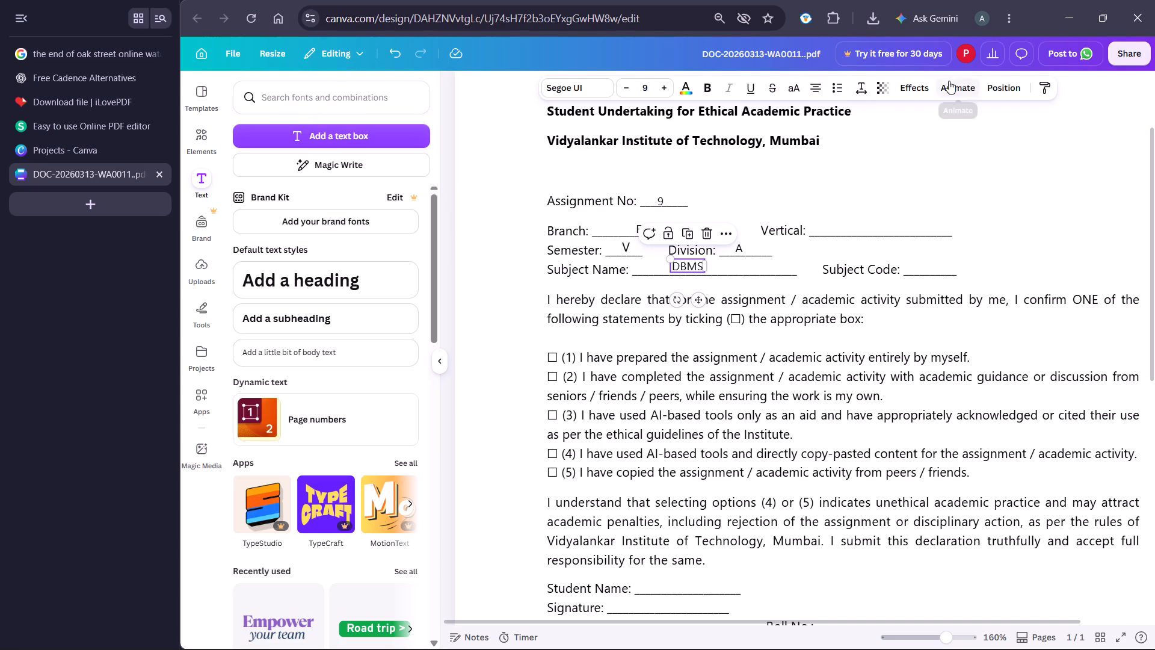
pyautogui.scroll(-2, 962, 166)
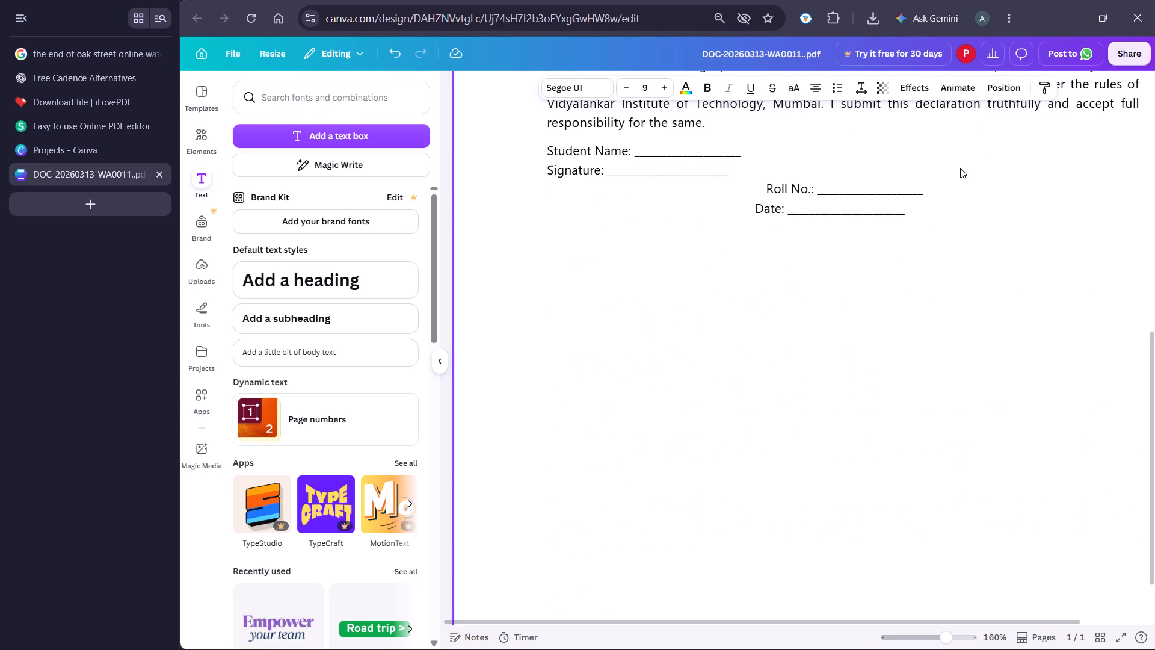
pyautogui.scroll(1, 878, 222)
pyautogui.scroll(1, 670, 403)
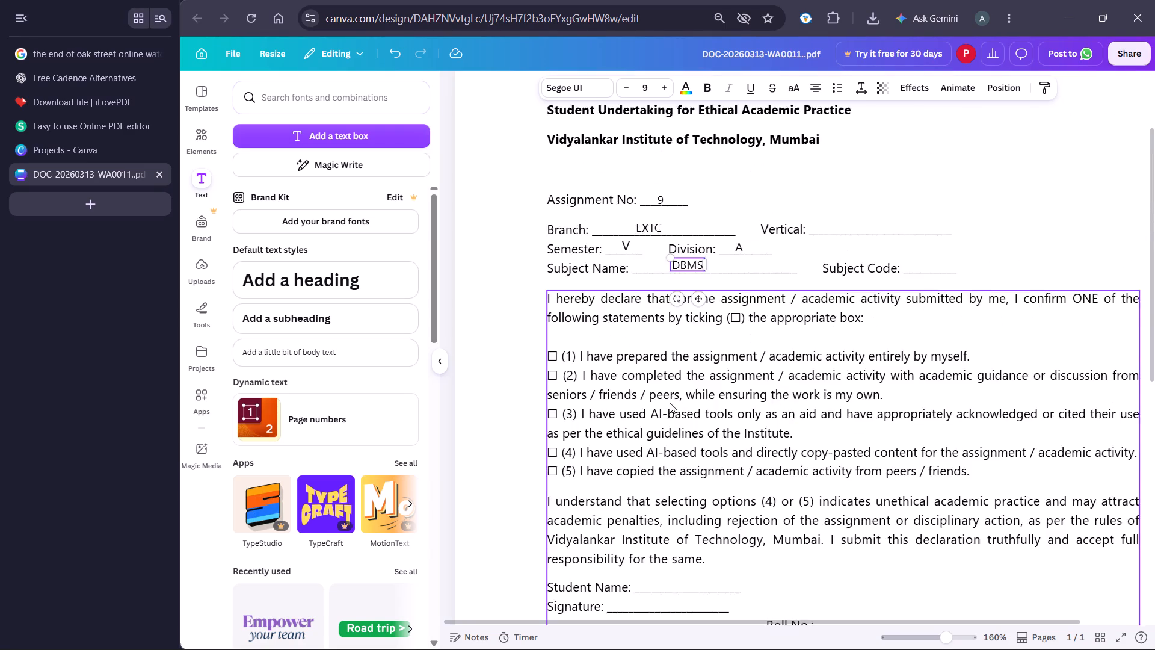
# Add a text box with the student's name at font size 9 and place it on the Student Name line.
pyautogui.scroll(-1, 670, 403)
pyautogui.click(365, 126)
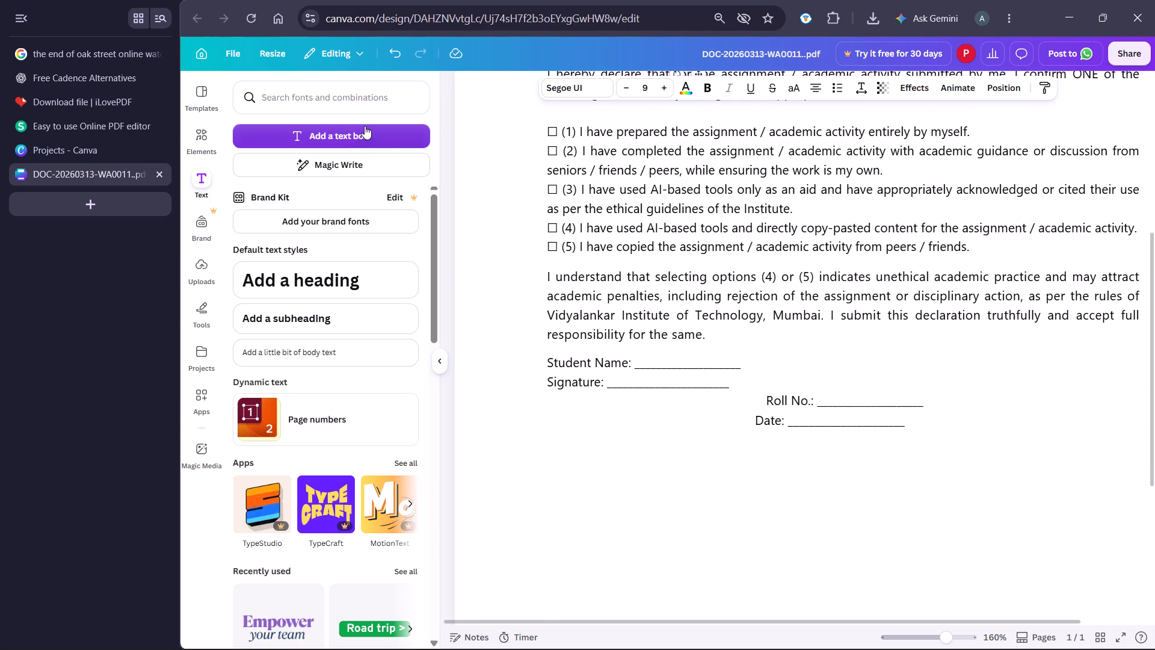
pyautogui.press('BackSpace')
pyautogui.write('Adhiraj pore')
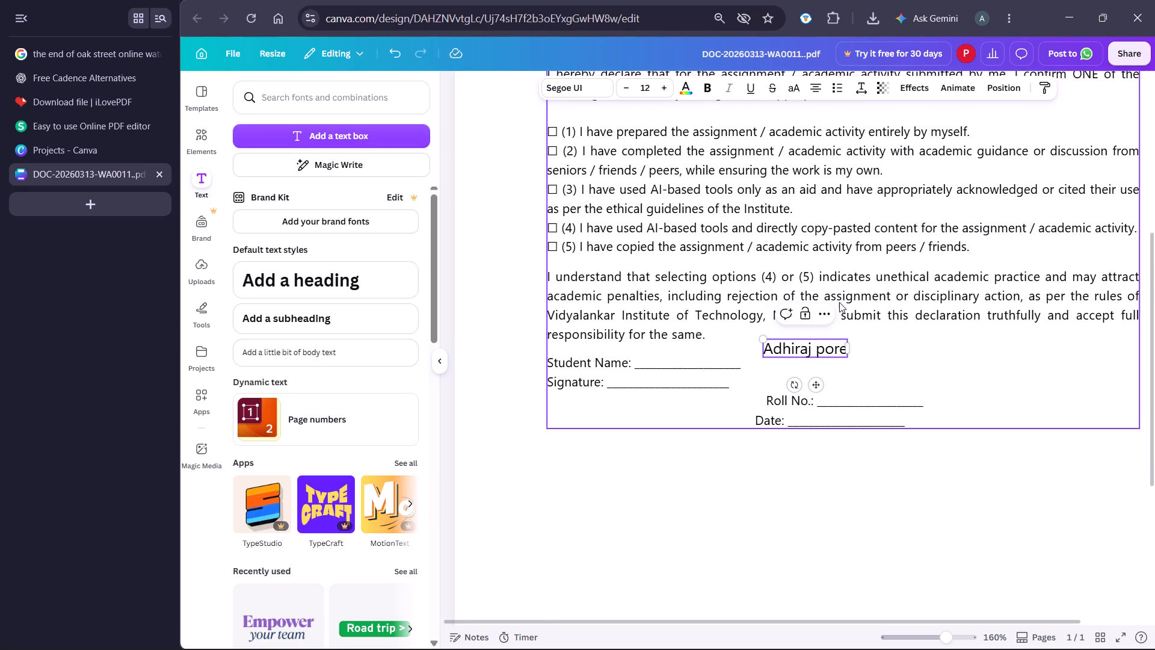
pyautogui.doubleClick(623, 87)
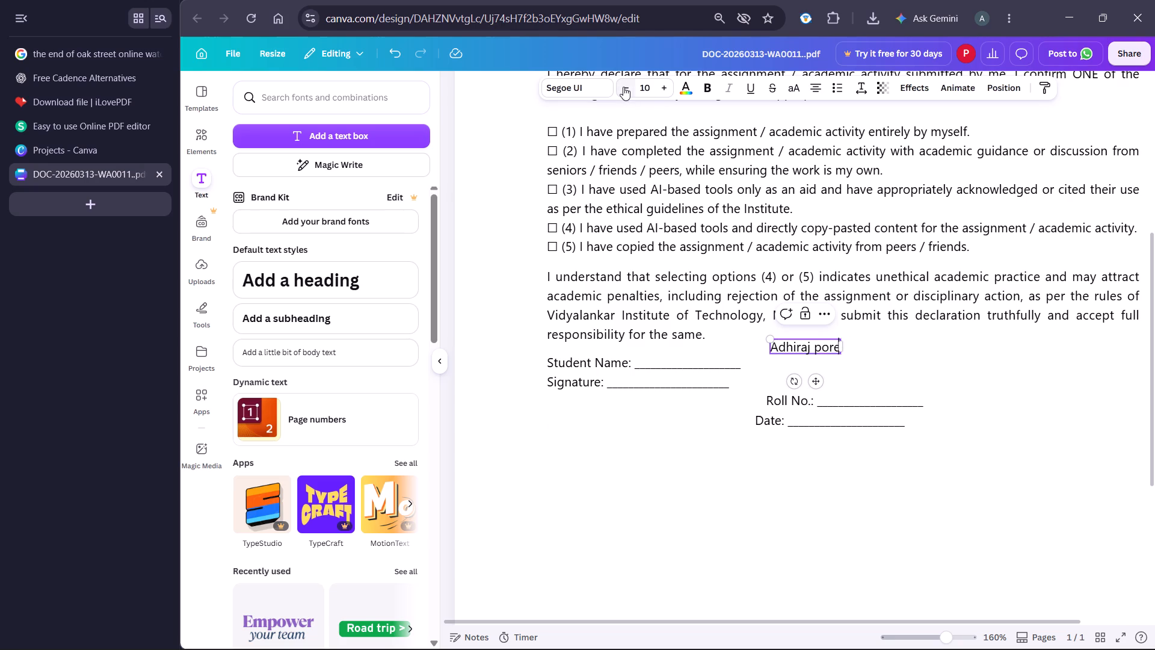
pyautogui.click(628, 88)
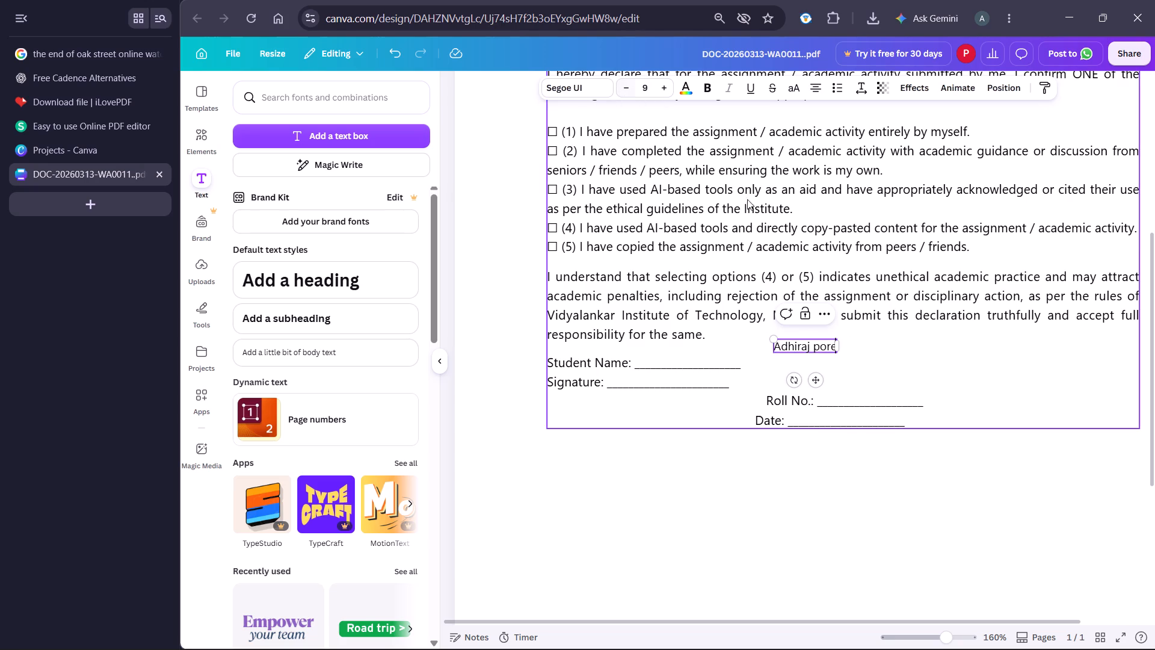
pyautogui.click(857, 324)
pyautogui.moveTo(804, 341); pyautogui.dragTo(676, 359)
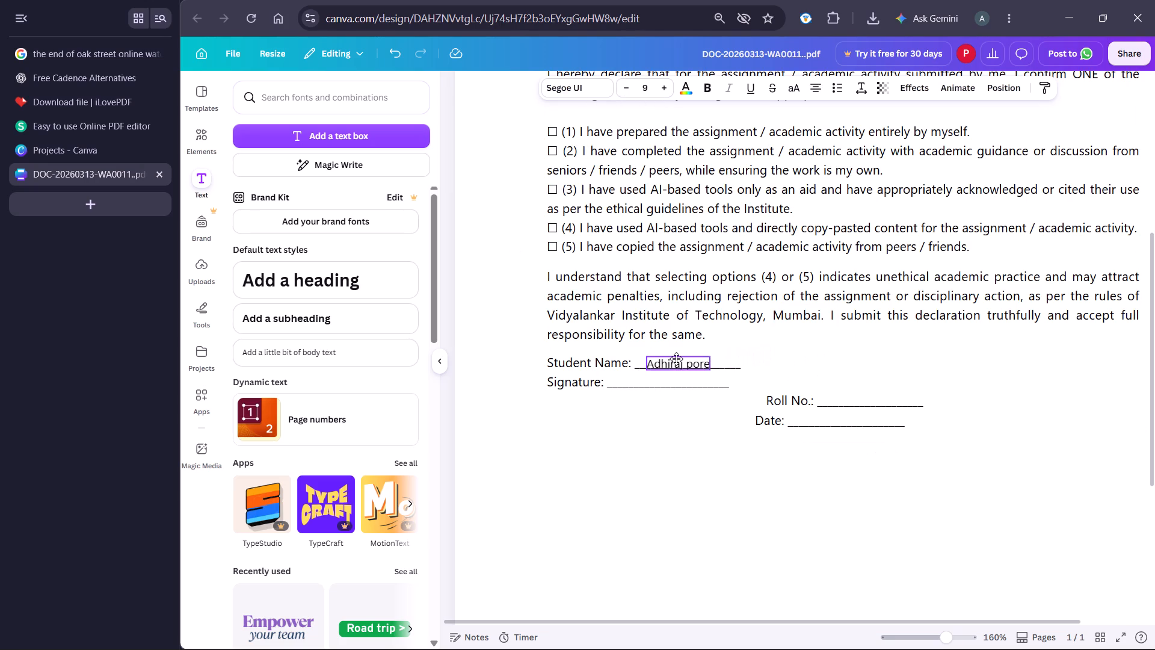
pyautogui.moveTo(676, 359); pyautogui.dragTo(678, 355)
pyautogui.click(692, 440)
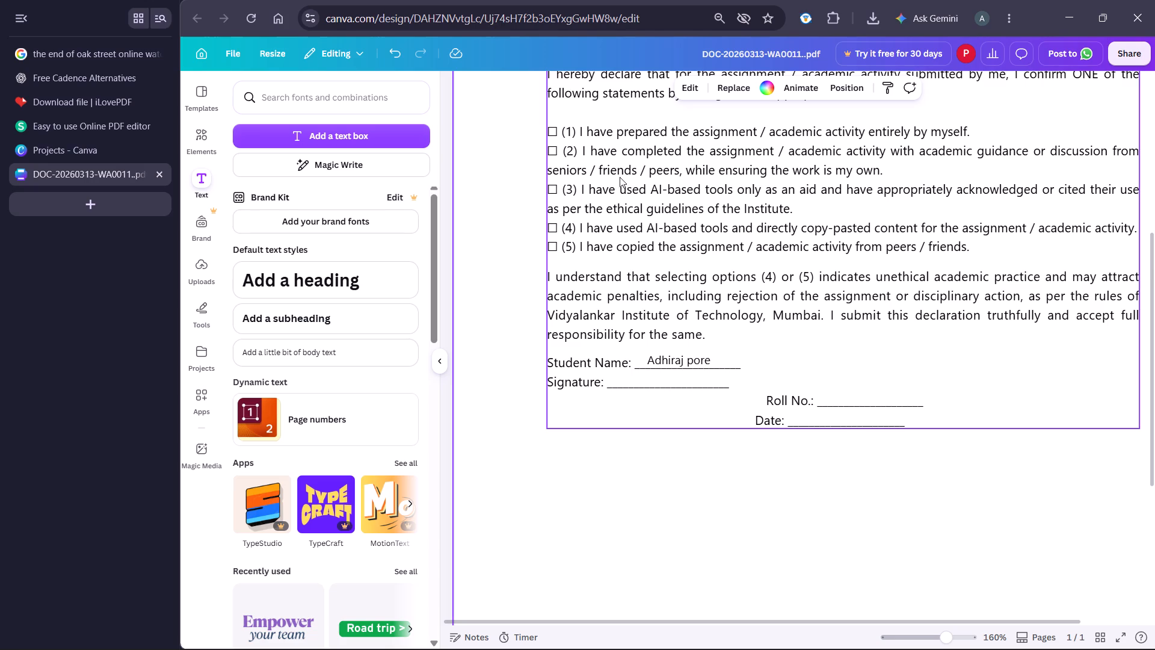
# Add a text box with the student's roll number at font size 9 and place it on the Roll No. line.
pyautogui.click(349, 141)
pyautogui.press('BackSpace')
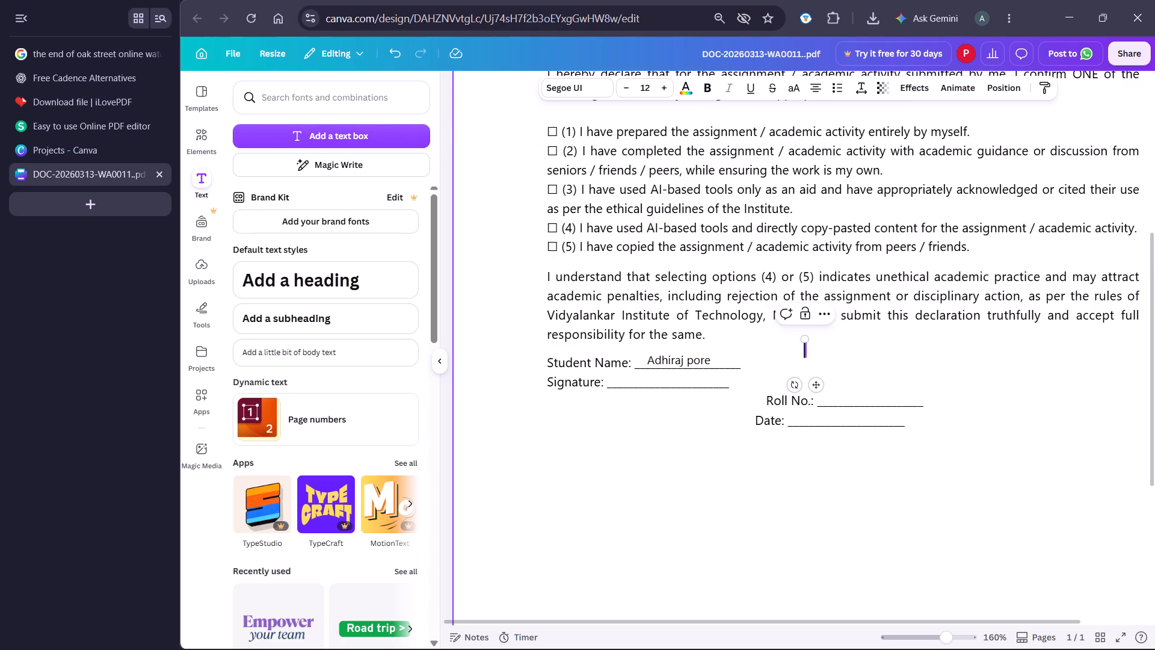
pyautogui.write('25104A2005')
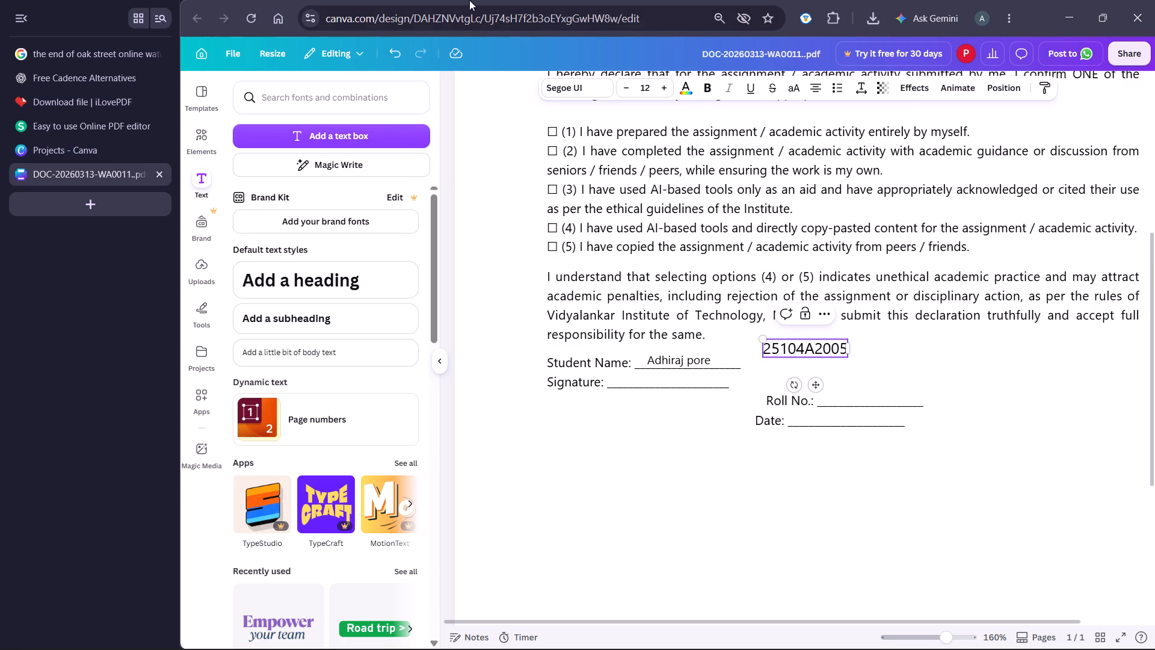
pyautogui.doubleClick(629, 90)
pyautogui.doubleClick(629, 90)
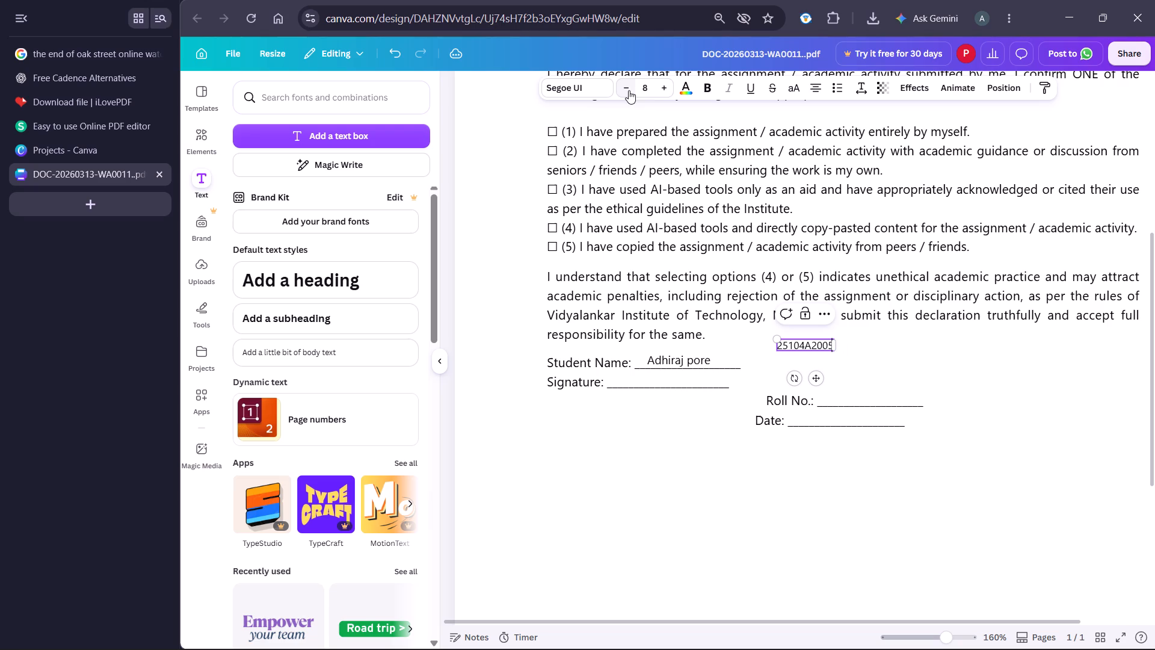
pyautogui.click(671, 95)
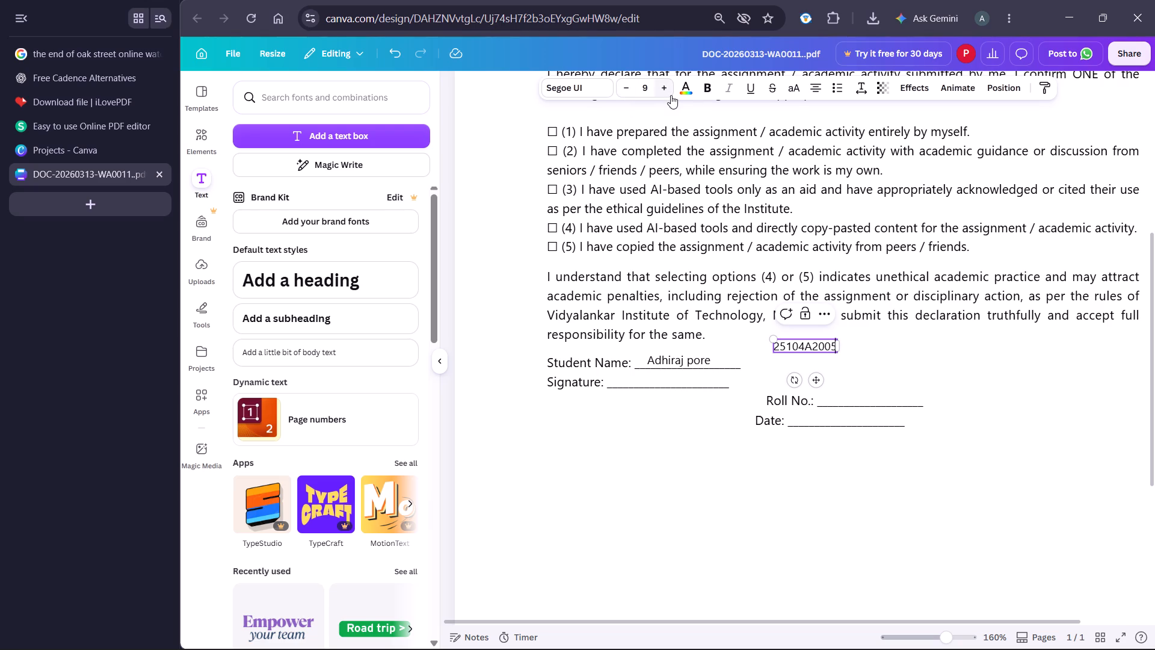
pyautogui.press('Escape')
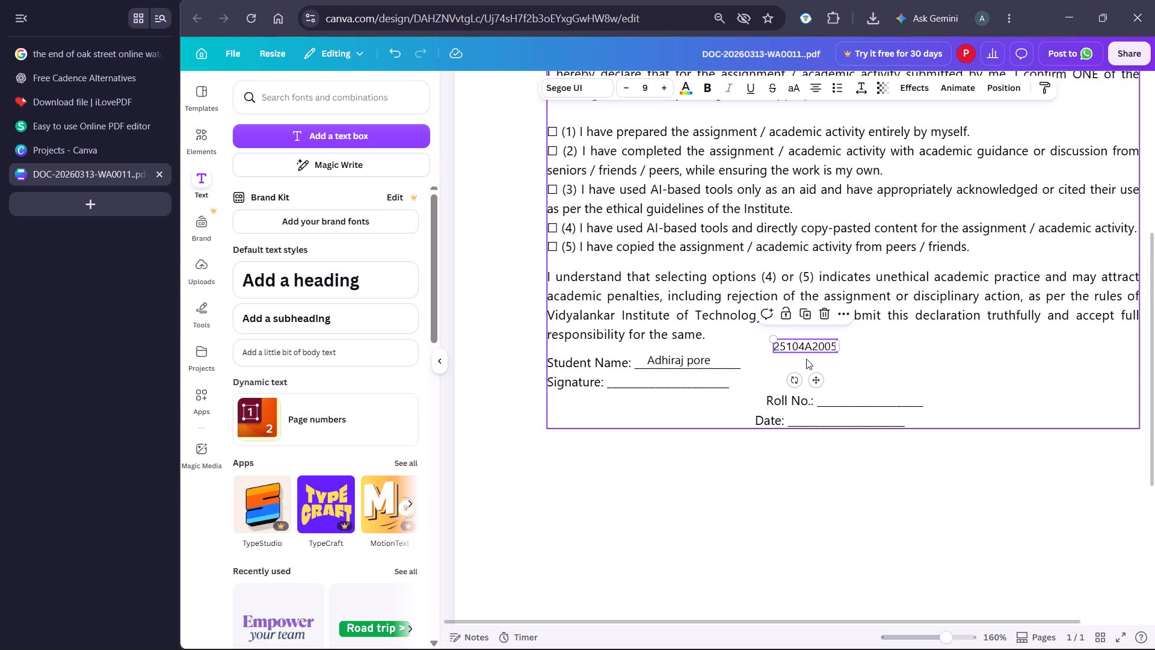
pyautogui.click(686, 479)
pyautogui.moveTo(791, 351); pyautogui.dragTo(848, 399)
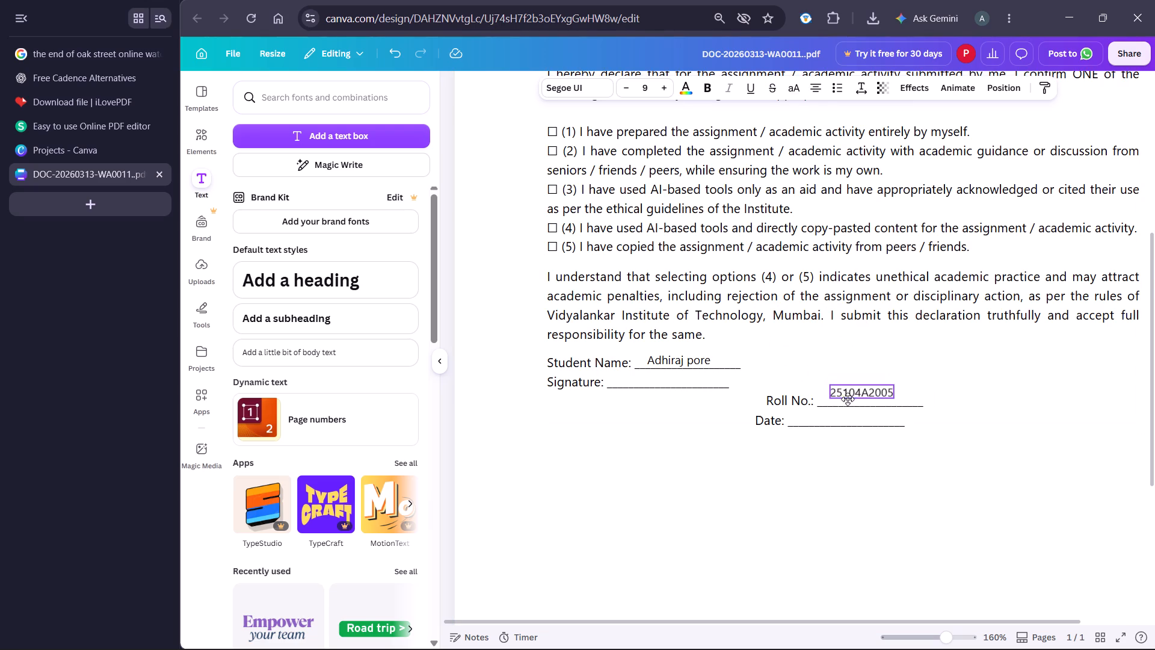
pyautogui.moveTo(848, 399); pyautogui.dragTo(854, 401)
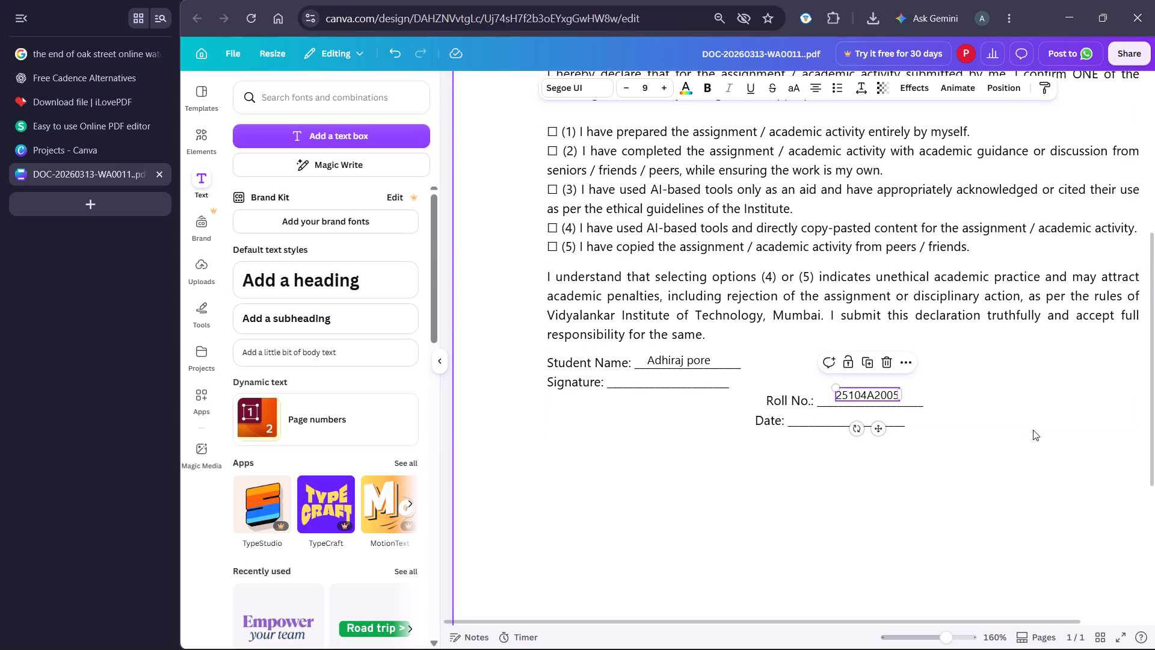
pyautogui.click(974, 480)
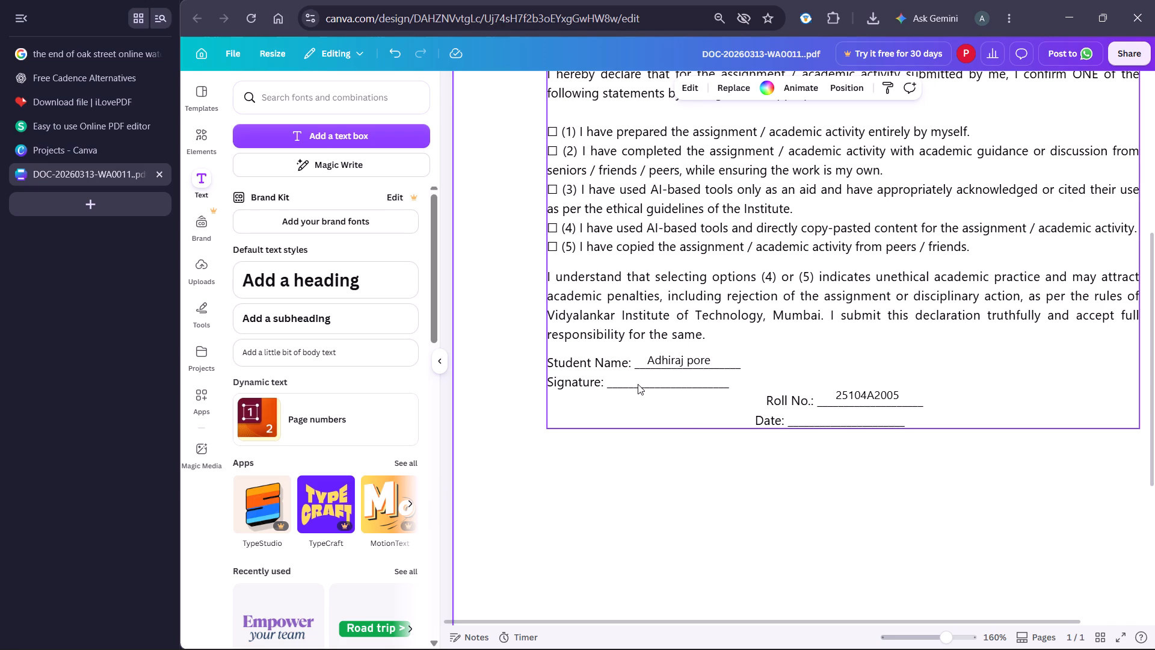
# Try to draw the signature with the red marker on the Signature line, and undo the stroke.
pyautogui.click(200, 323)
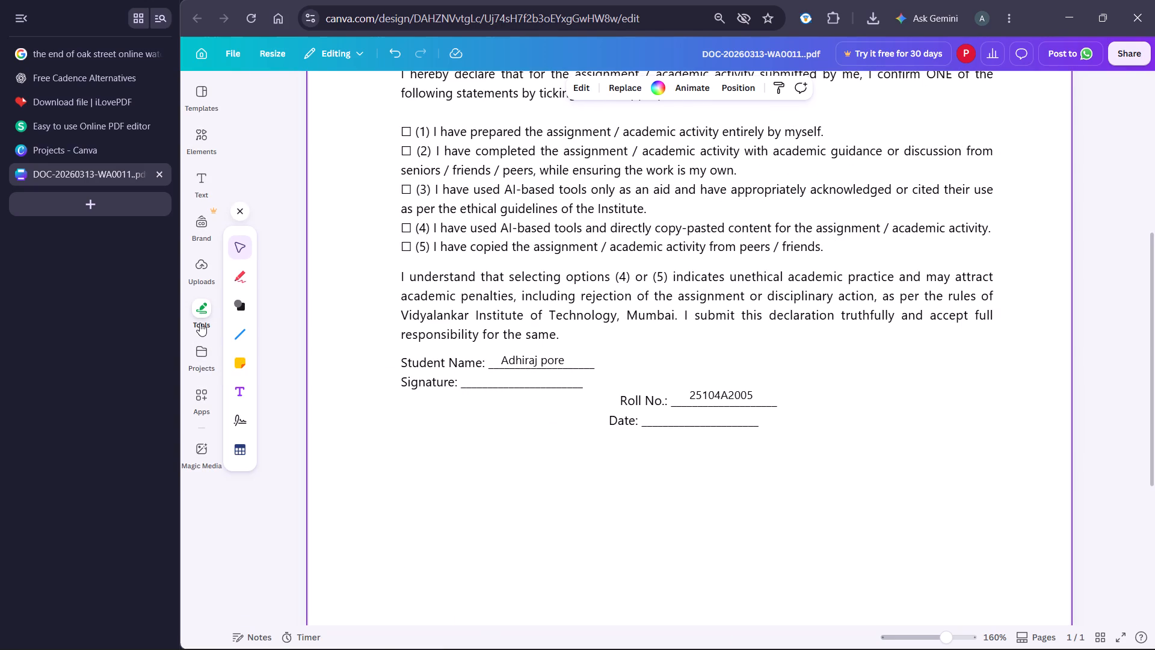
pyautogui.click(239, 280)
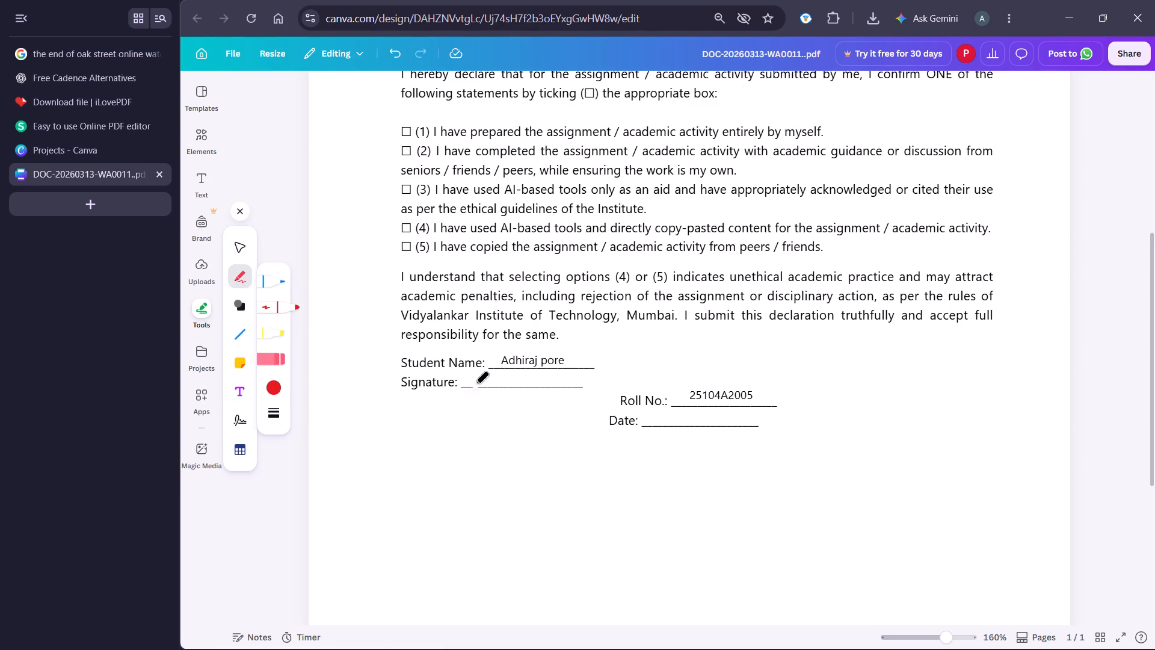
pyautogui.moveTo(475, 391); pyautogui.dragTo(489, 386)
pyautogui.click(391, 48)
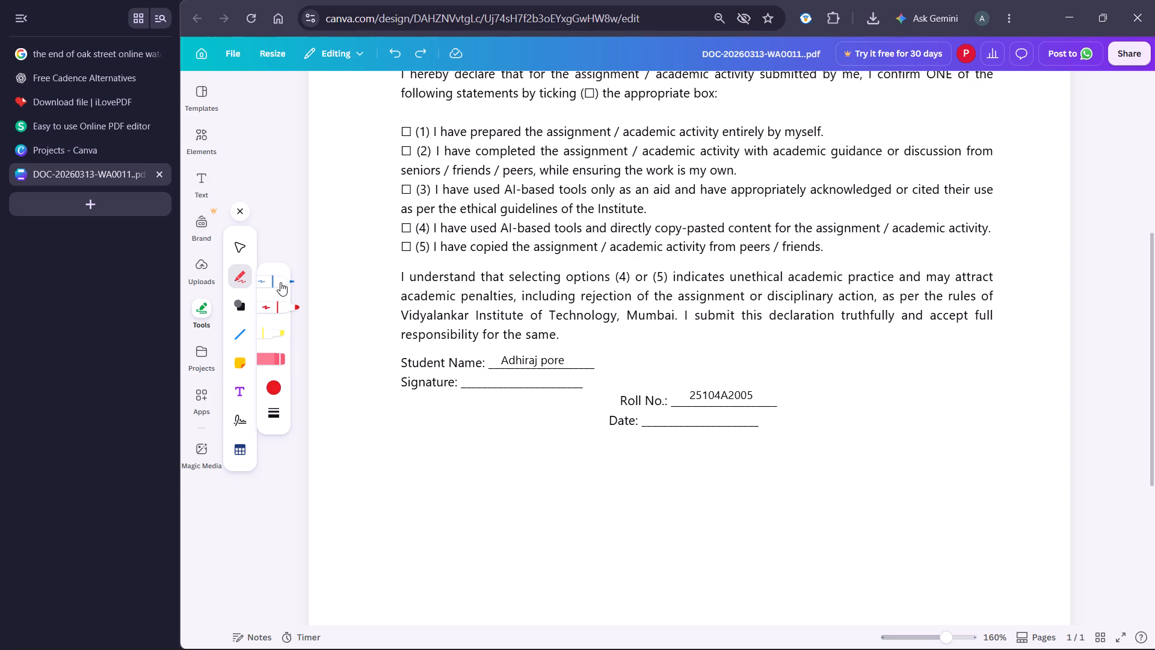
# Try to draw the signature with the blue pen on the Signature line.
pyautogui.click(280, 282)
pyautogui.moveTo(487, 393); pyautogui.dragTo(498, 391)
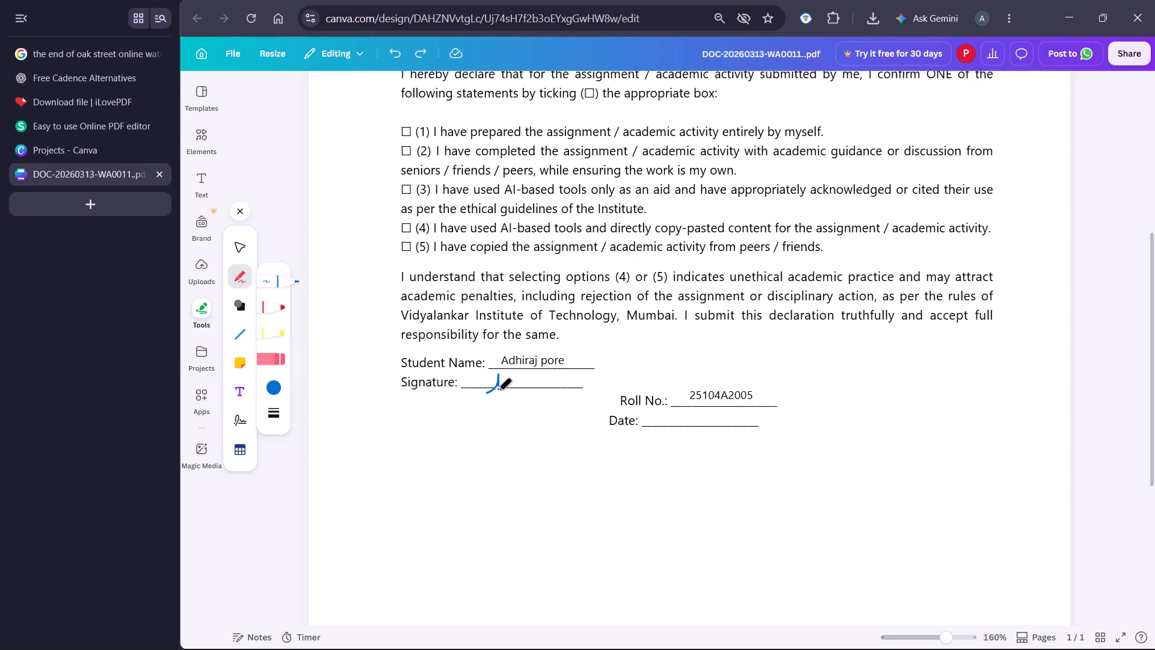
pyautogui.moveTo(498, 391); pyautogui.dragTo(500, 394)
# Set the pen colour to black and undo the blue stroke on the Signature line.
pyautogui.click(273, 375)
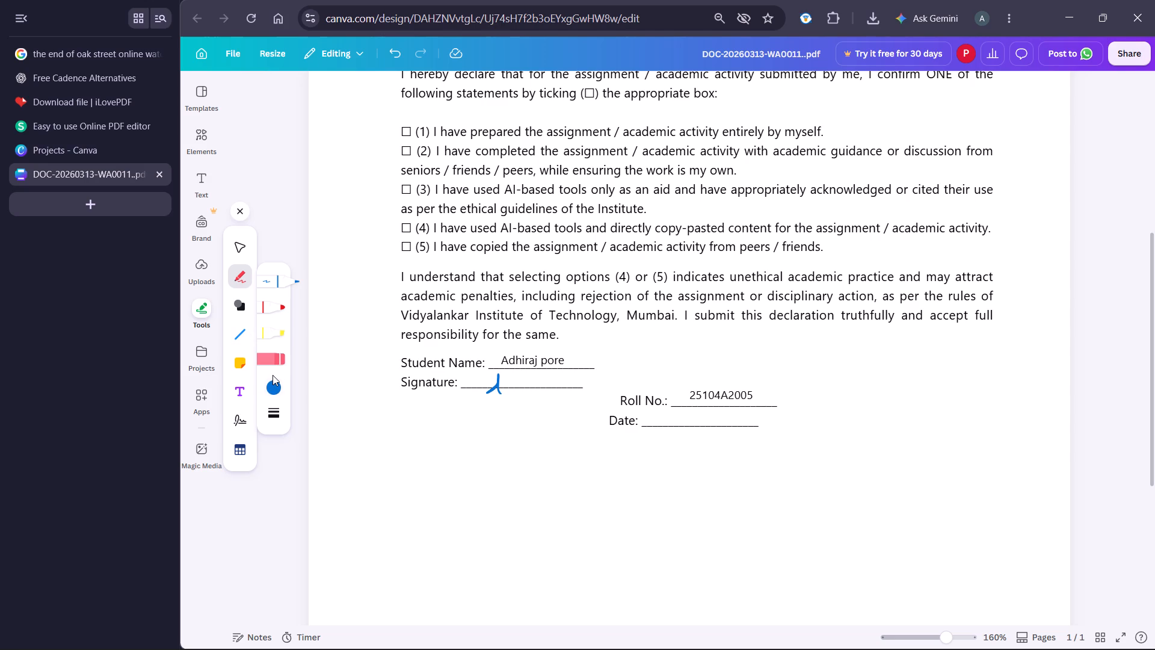
pyautogui.click(275, 386)
pyautogui.click(420, 441)
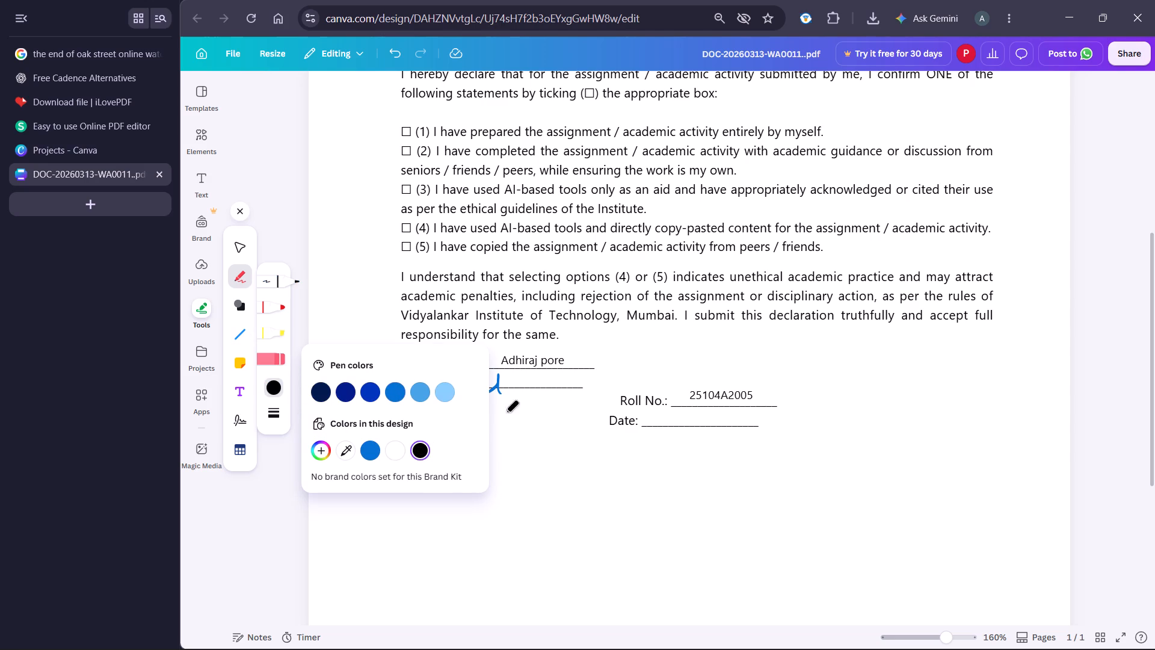
pyautogui.press('Escape')
pyautogui.click(389, 49)
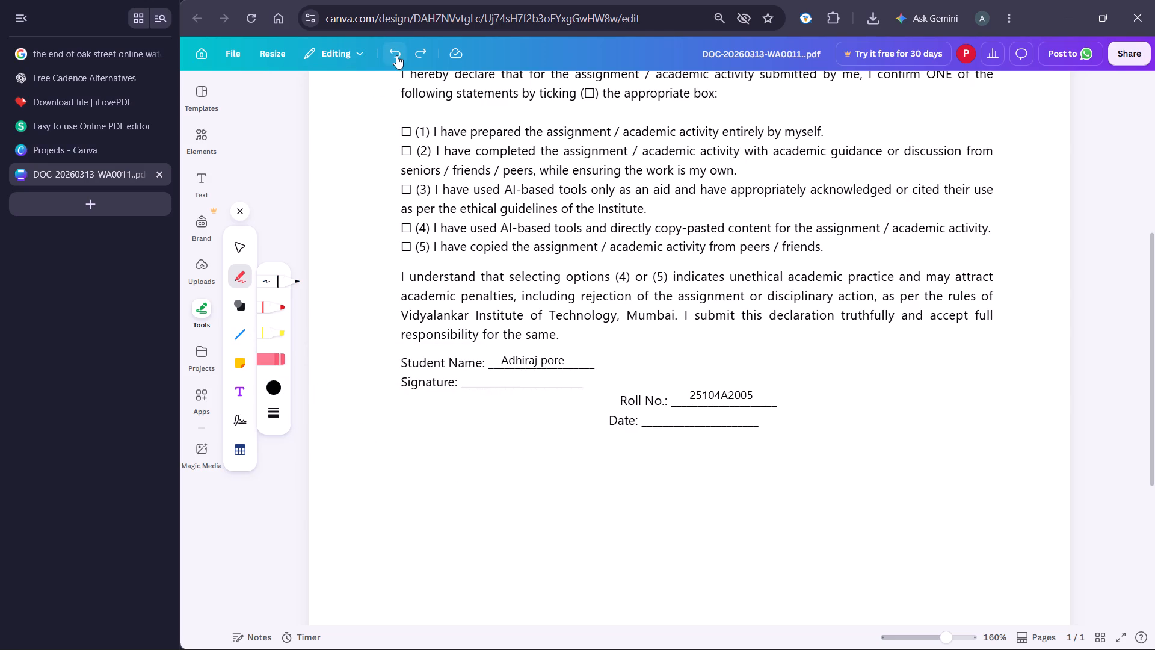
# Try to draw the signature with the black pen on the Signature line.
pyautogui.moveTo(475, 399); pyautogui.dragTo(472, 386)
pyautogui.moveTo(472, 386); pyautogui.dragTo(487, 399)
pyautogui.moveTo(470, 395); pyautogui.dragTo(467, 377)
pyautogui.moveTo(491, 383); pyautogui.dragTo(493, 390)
# Set the pen's weight to 1 and its transparency to 46.
pyautogui.click(274, 414)
pyautogui.moveTo(317, 425); pyautogui.dragTo(306, 427)
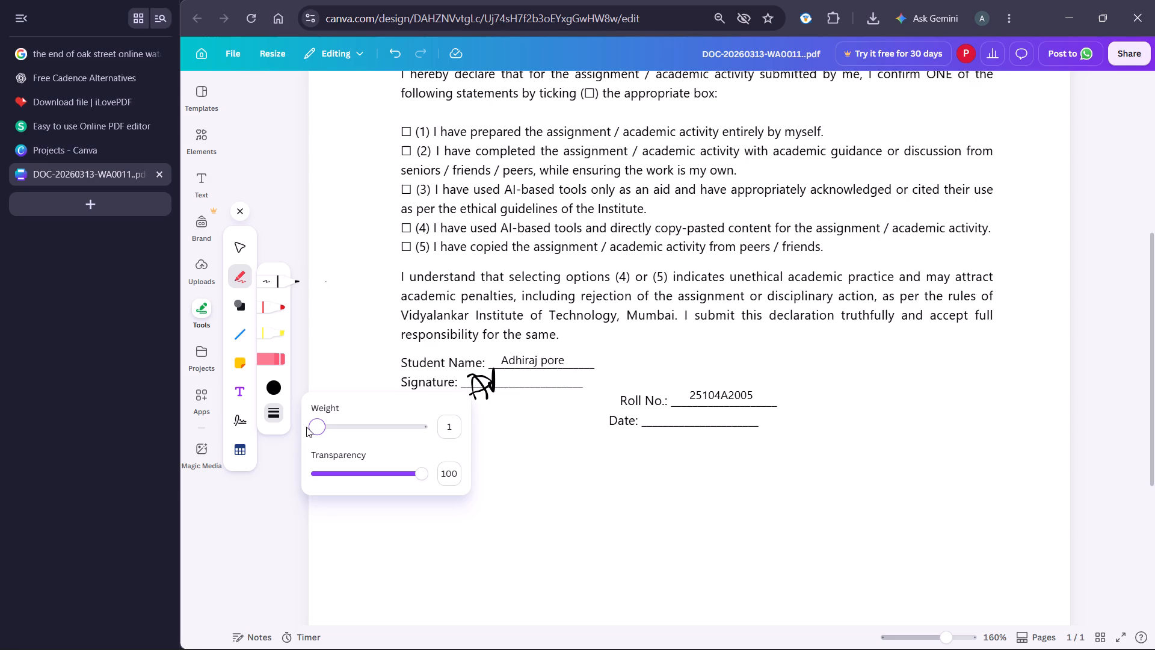
pyautogui.moveTo(421, 473); pyautogui.dragTo(400, 477)
pyautogui.moveTo(400, 477); pyautogui.dragTo(392, 477)
pyautogui.moveTo(391, 472); pyautogui.dragTo(359, 472)
pyautogui.moveTo(359, 472); pyautogui.dragTo(364, 475)
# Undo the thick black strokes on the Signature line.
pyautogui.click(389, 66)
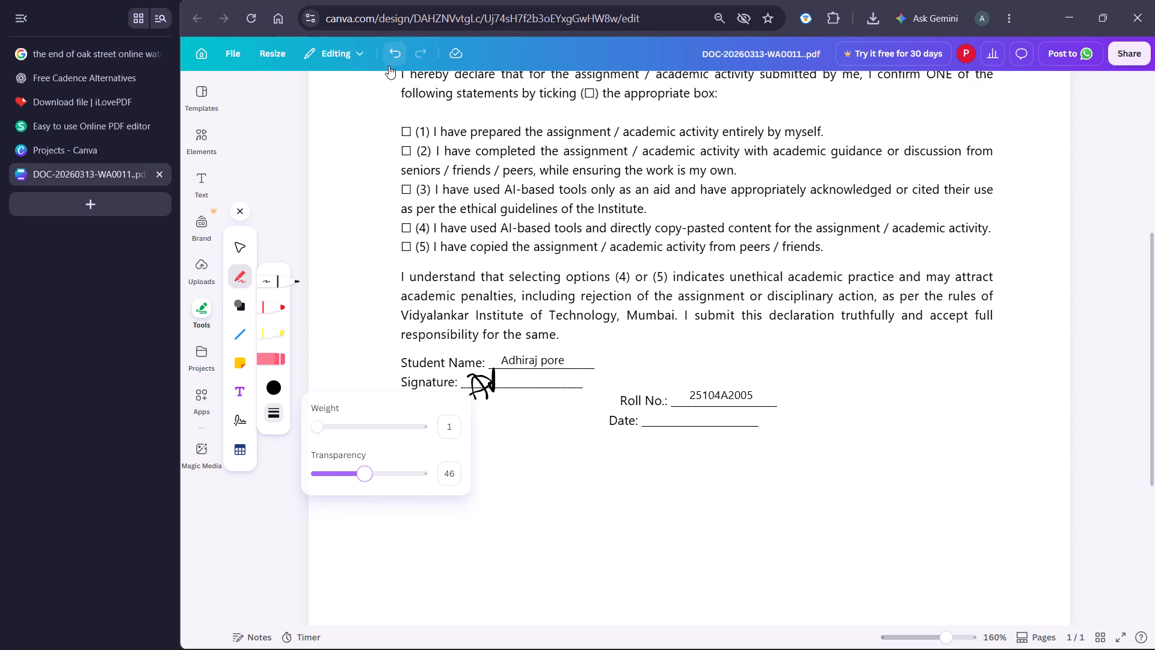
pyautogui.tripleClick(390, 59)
# Draw the student's handwritten signature on the Signature line with the thin, semi-transparent black pen.
pyautogui.moveTo(475, 404); pyautogui.dragTo(472, 373)
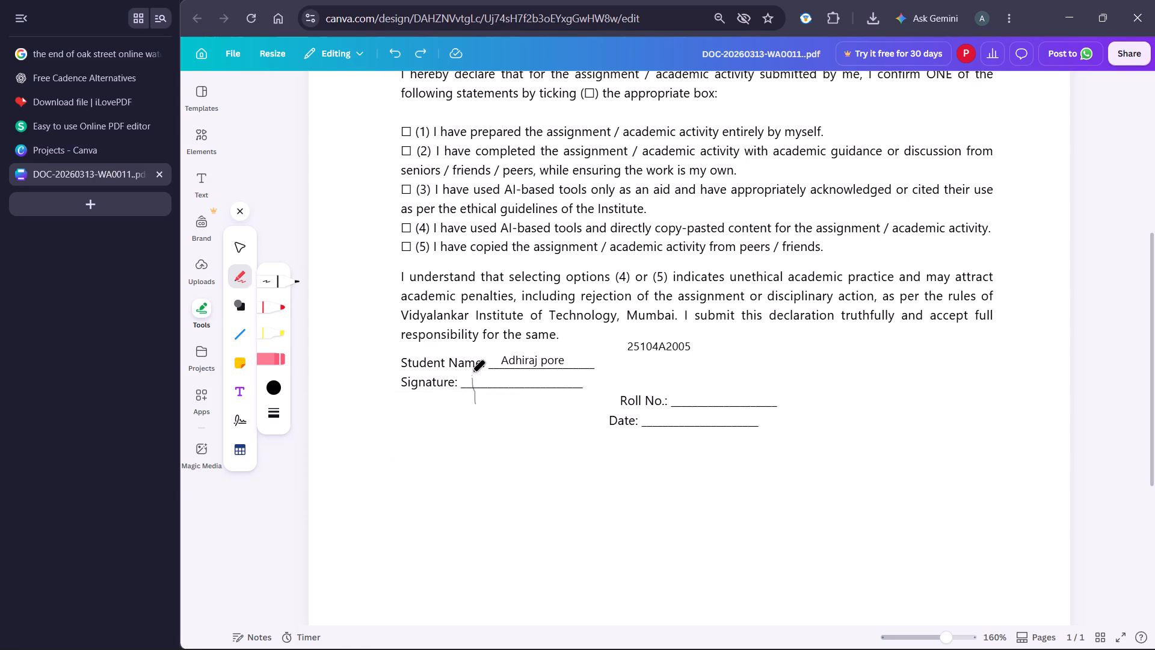
pyautogui.moveTo(472, 373); pyautogui.dragTo(481, 389)
pyautogui.moveTo(466, 384); pyautogui.dragTo(476, 365)
pyautogui.moveTo(476, 365); pyautogui.dragTo(477, 380)
pyautogui.moveTo(487, 386); pyautogui.dragTo(487, 363)
pyautogui.moveTo(487, 363); pyautogui.dragTo(493, 390)
pyautogui.moveTo(493, 377); pyautogui.dragTo(510, 392)
pyautogui.moveTo(511, 379); pyautogui.dragTo(516, 386)
pyautogui.click(508, 374)
pyautogui.moveTo(516, 379); pyautogui.dragTo(523, 389)
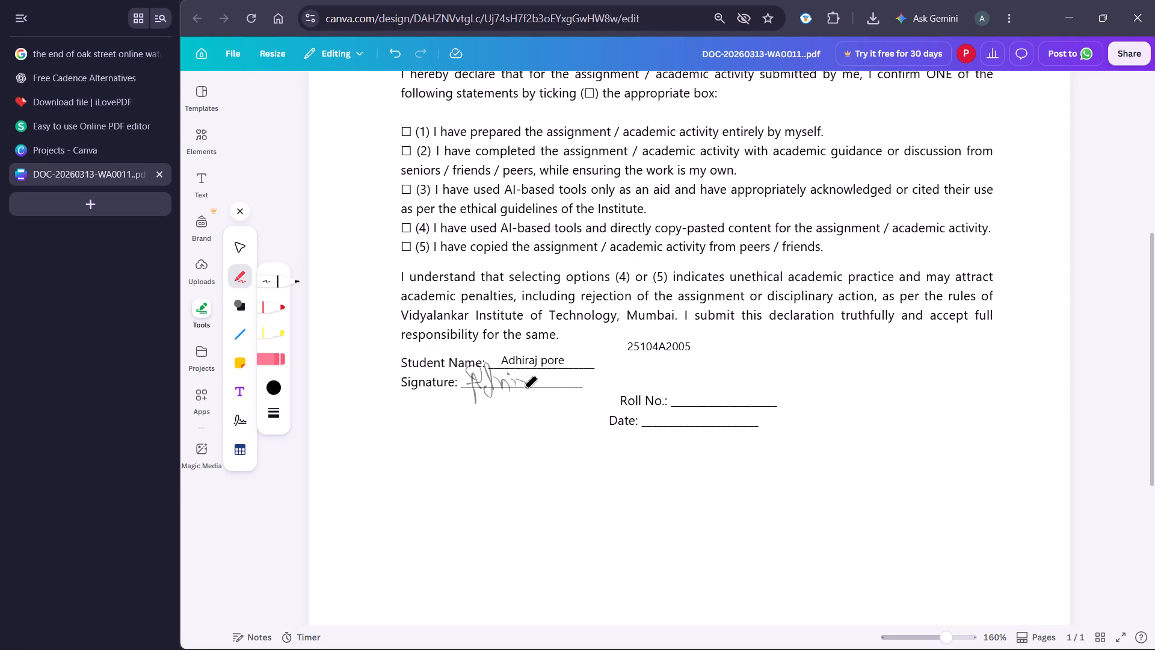
pyautogui.moveTo(523, 389); pyautogui.dragTo(522, 376)
pyautogui.moveTo(532, 382); pyautogui.dragTo(529, 391)
pyautogui.moveTo(529, 391); pyautogui.dragTo(534, 388)
pyautogui.moveTo(538, 379); pyautogui.dragTo(534, 392)
pyautogui.click(541, 377)
# Underline the handwritten signature with one pen stroke and close the drawing tools.
pyautogui.press('ctrl+super+F24')
pyautogui.doubleClick(455, 384)
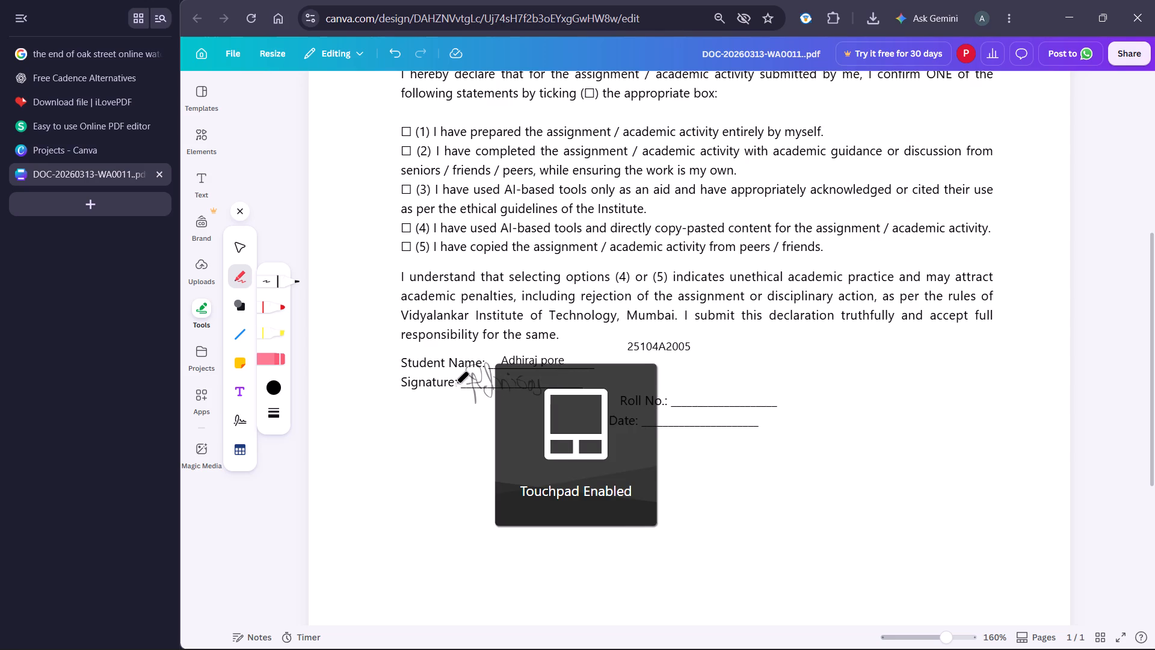
pyautogui.click(383, 610)
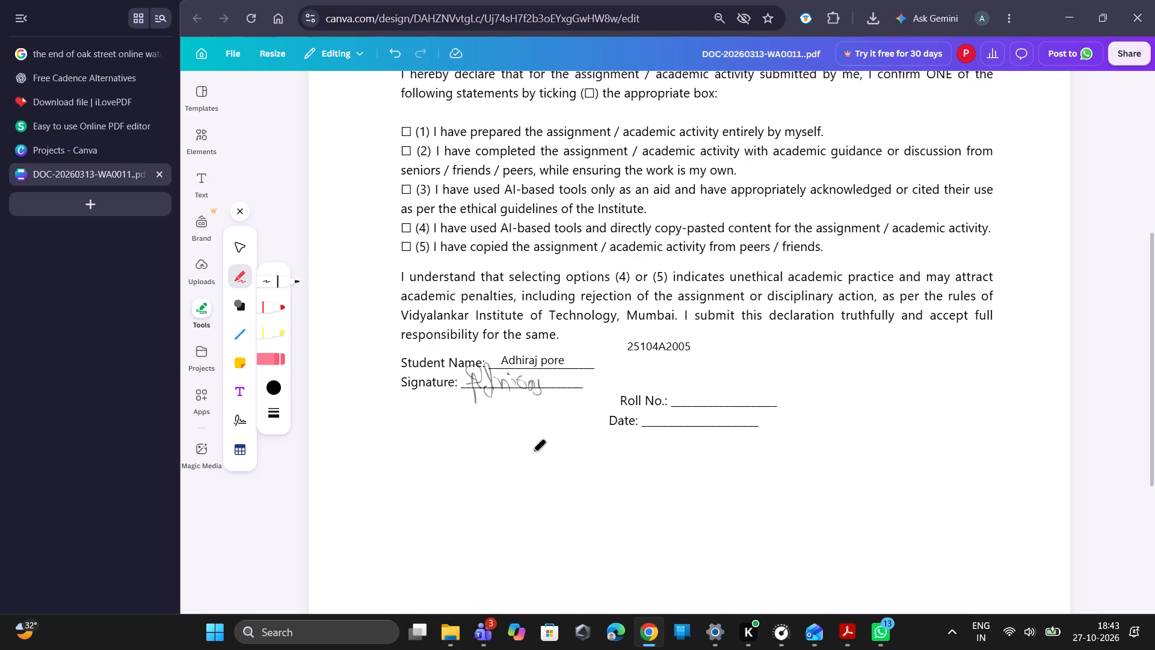
pyautogui.moveTo(466, 393); pyautogui.dragTo(546, 388)
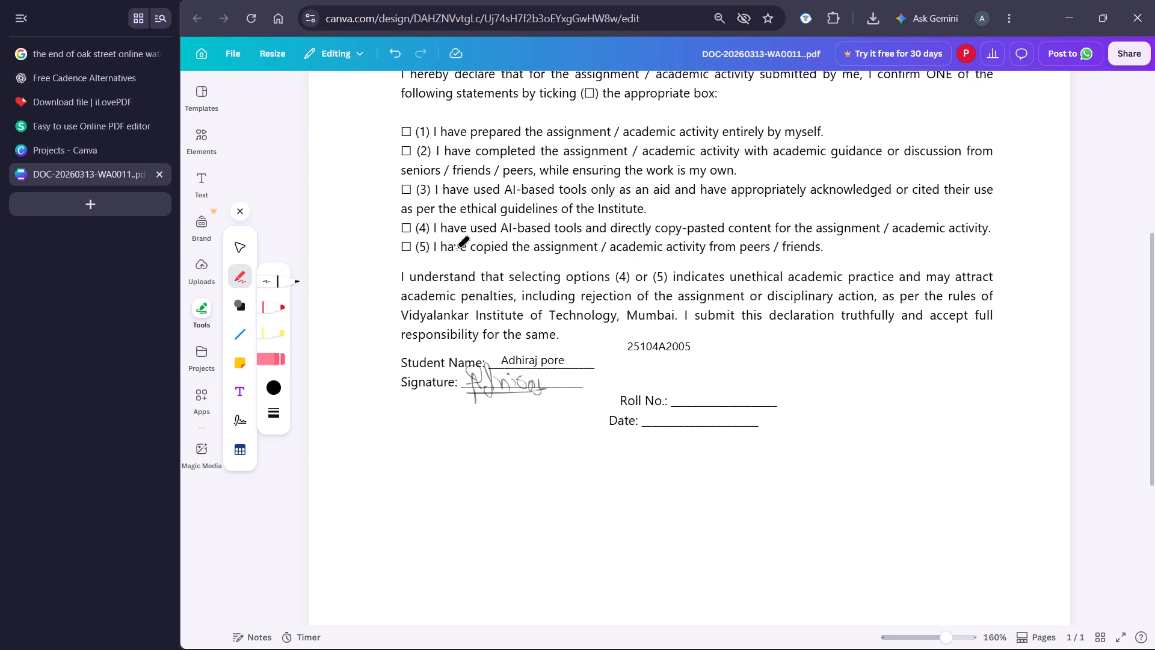
pyautogui.click(238, 220)
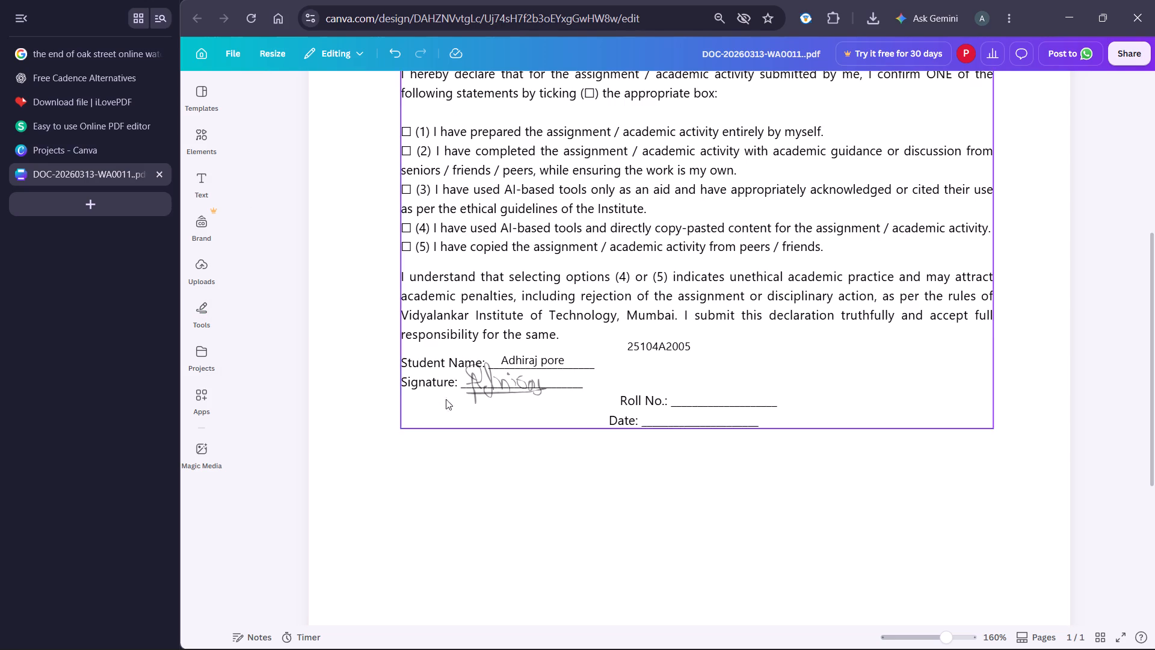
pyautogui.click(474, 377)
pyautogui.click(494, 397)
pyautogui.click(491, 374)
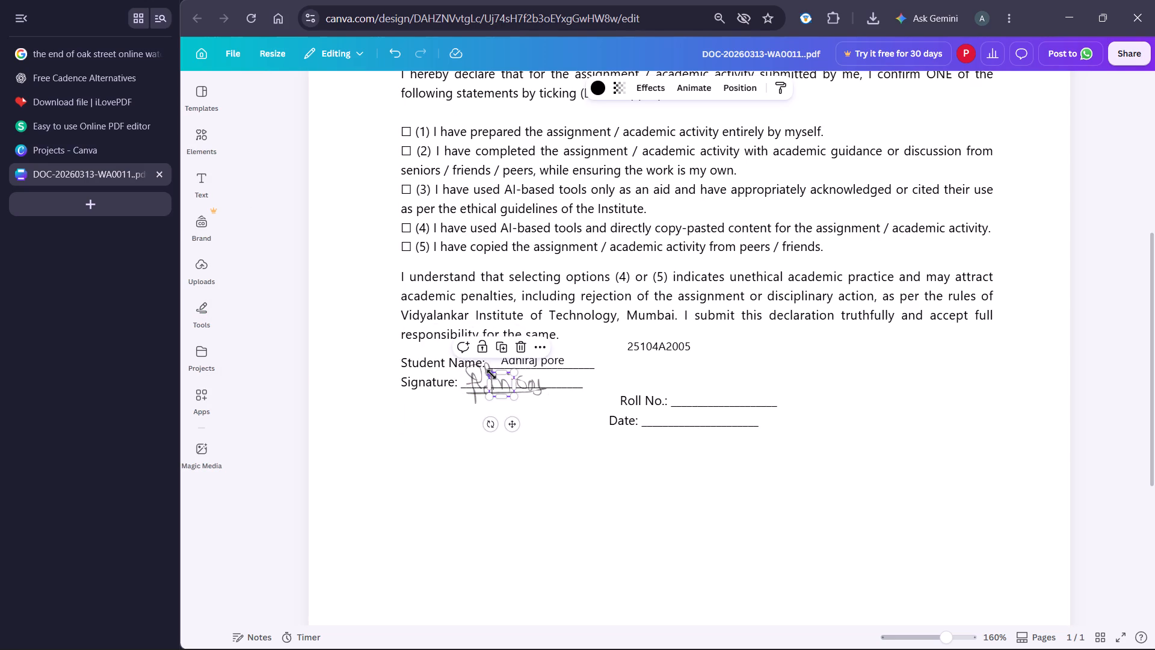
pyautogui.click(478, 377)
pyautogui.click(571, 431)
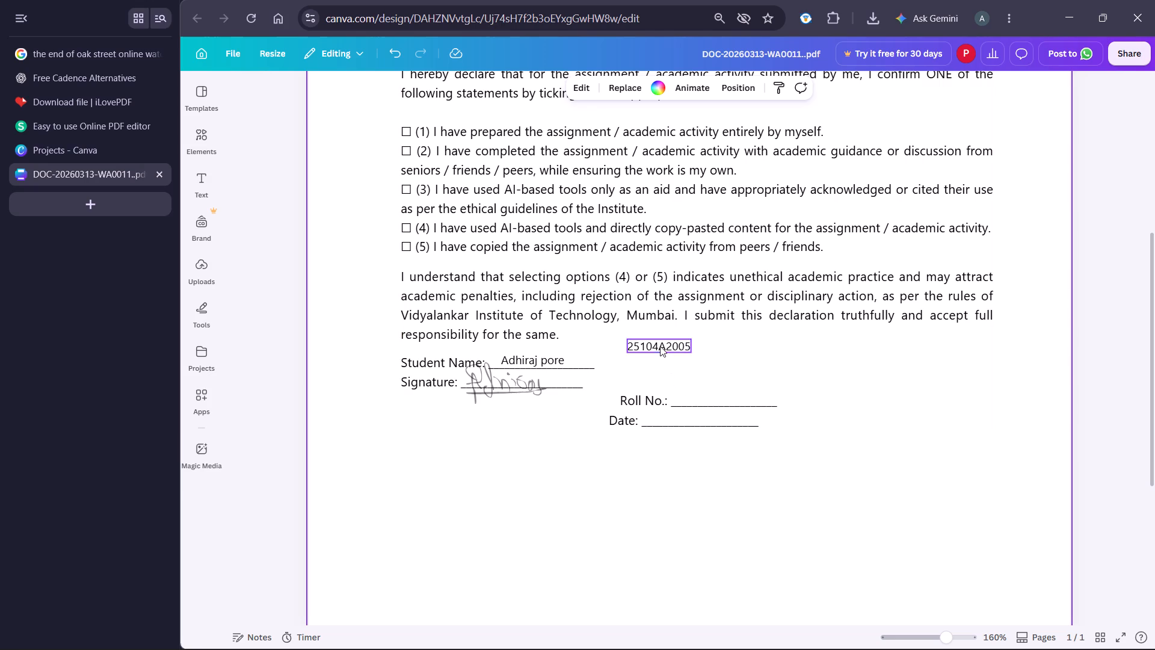
# Move the roll number text box back onto the Roll No. line.
pyautogui.moveTo(660, 346); pyautogui.dragTo(716, 398)
# Add a text box reading 27/10/26 at font size 9 and place it on the Date line.
pyautogui.scroll(2, 588, 392)
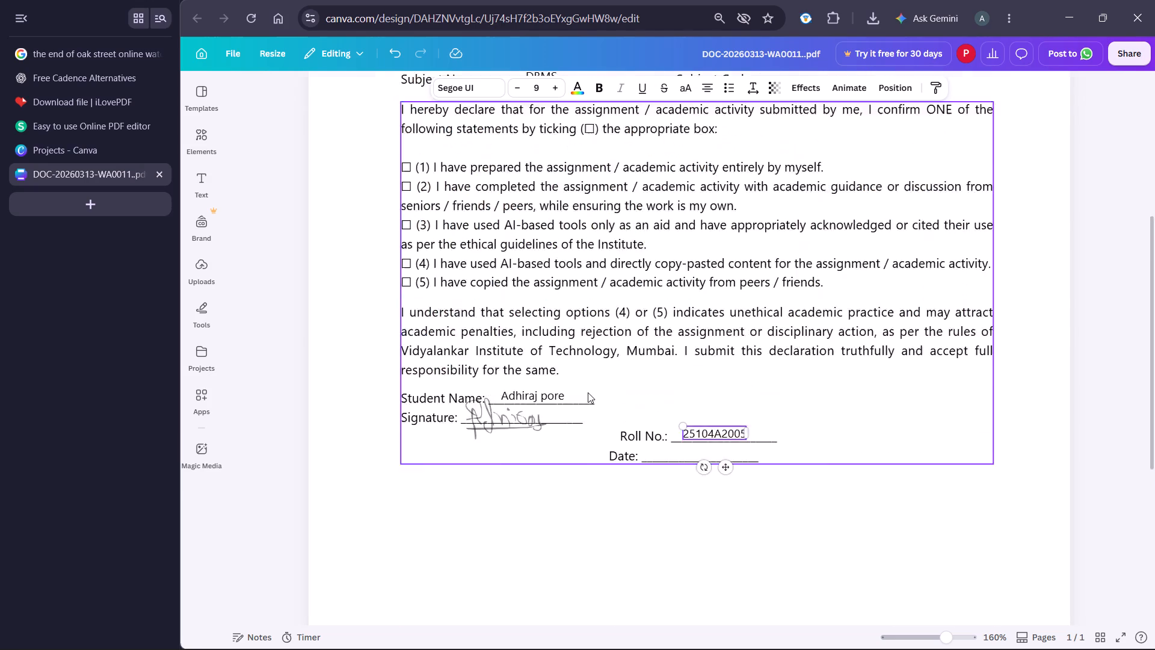
pyautogui.scroll(1, 588, 392)
pyautogui.scroll(-2, 588, 393)
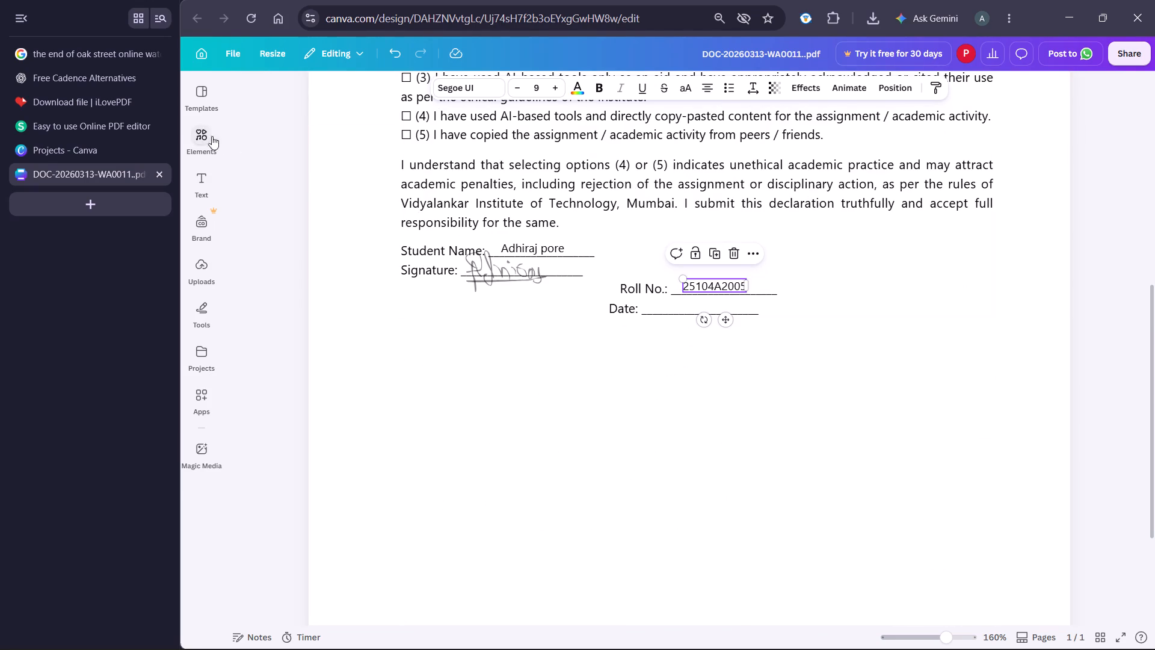
pyautogui.click(209, 185)
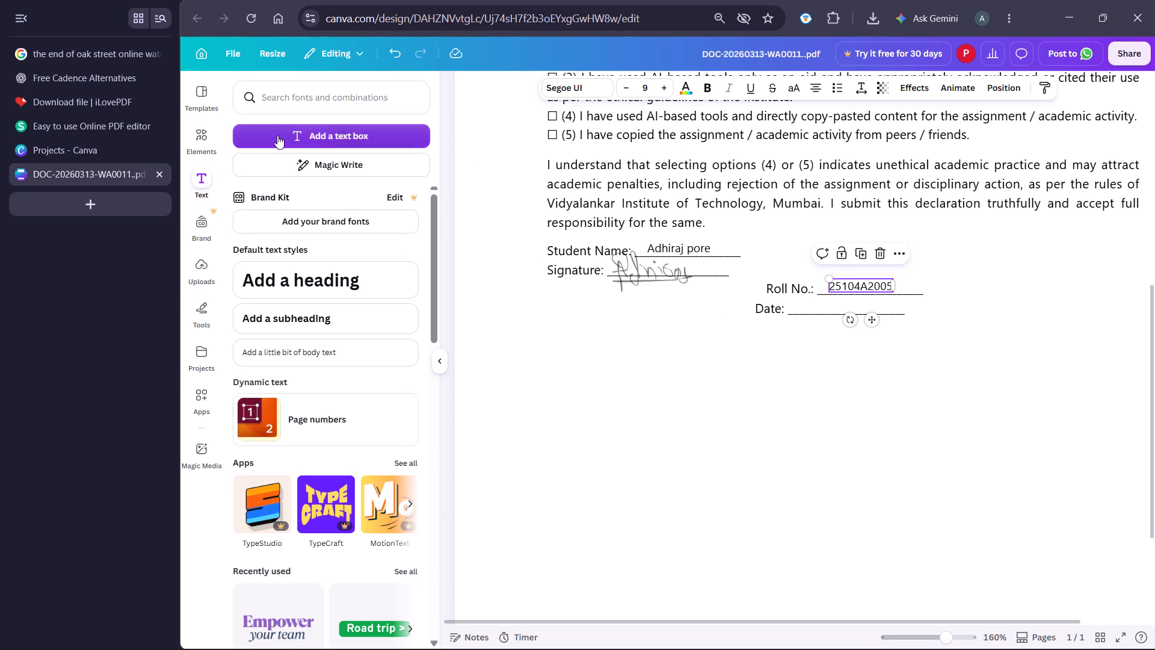
pyautogui.click(277, 135)
pyautogui.press('BackSpace')
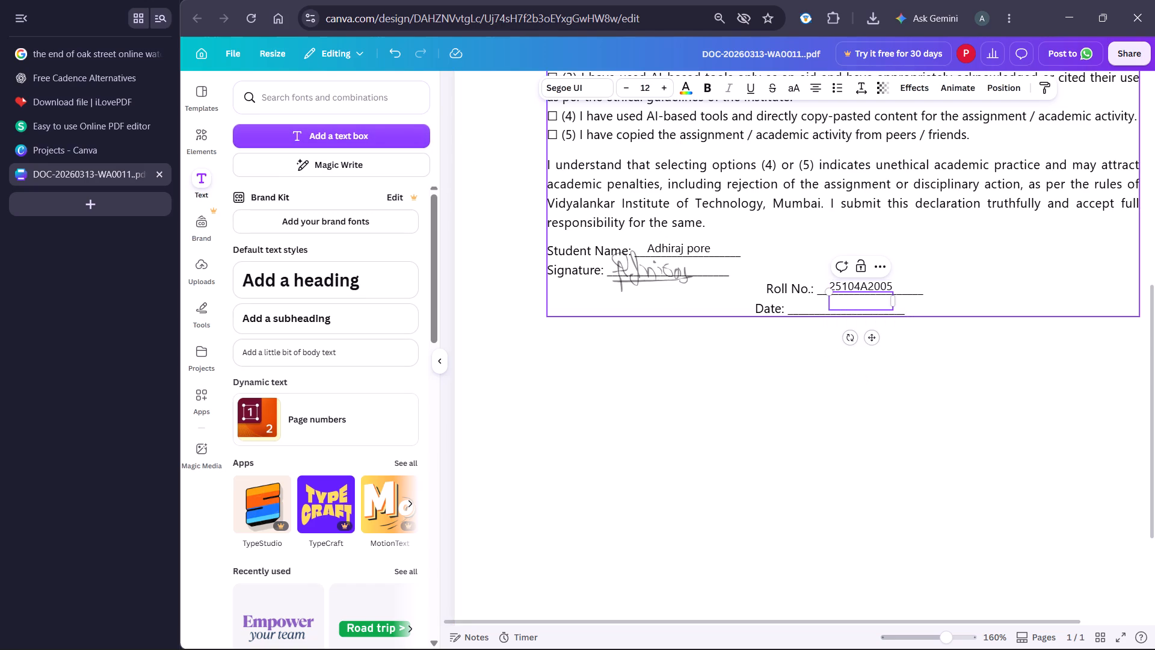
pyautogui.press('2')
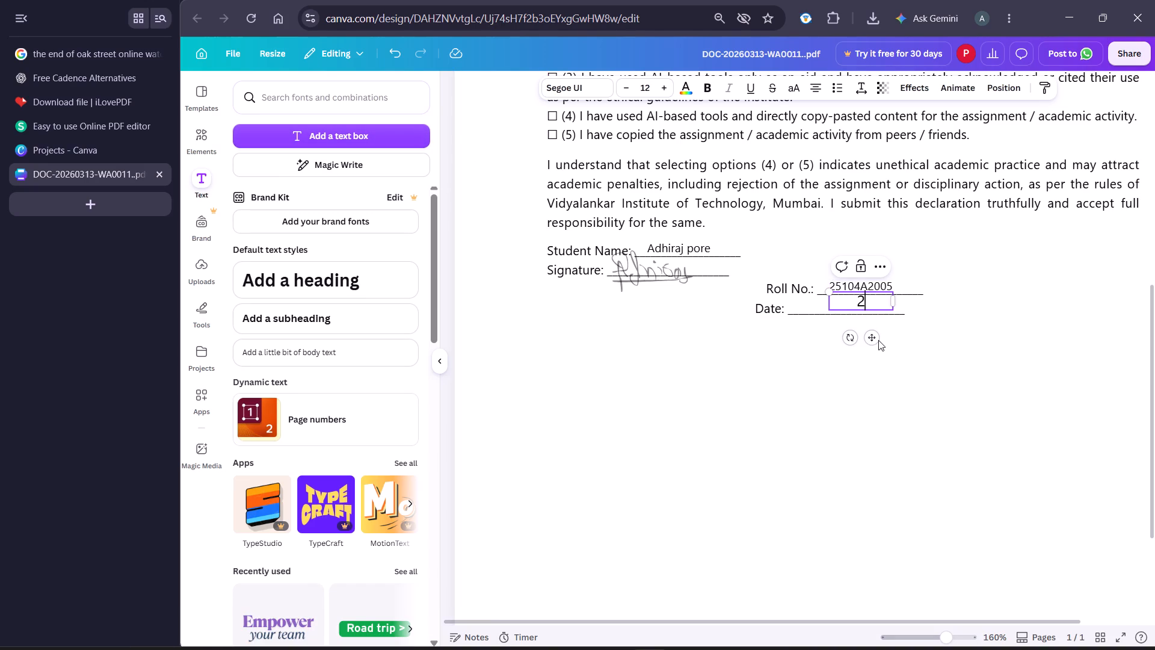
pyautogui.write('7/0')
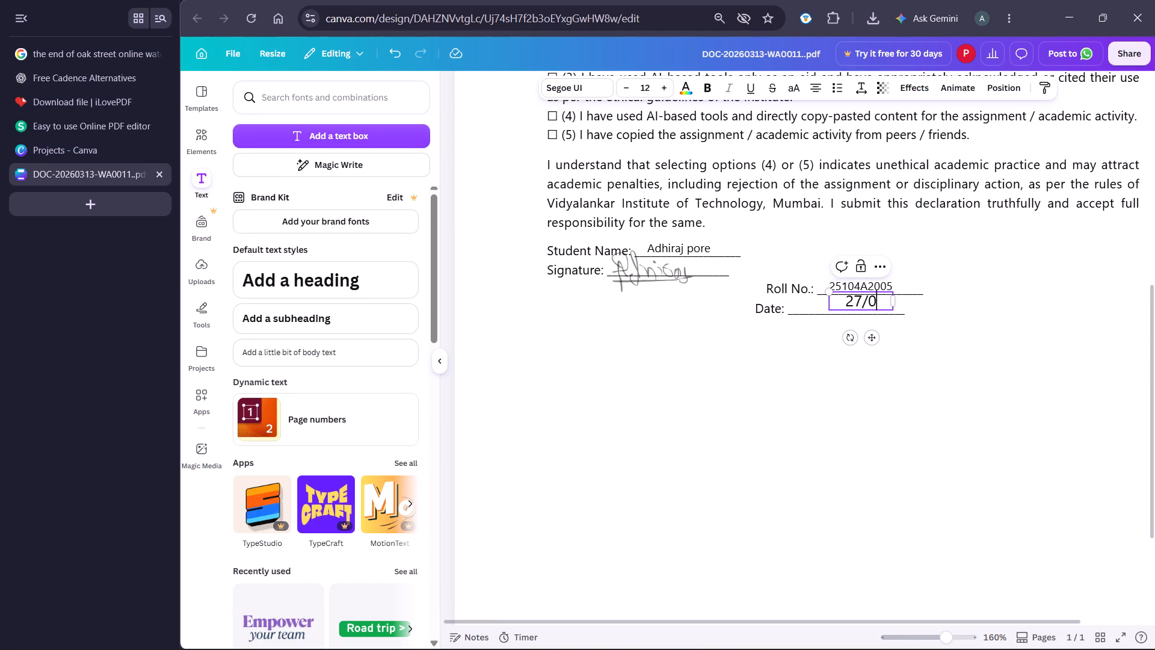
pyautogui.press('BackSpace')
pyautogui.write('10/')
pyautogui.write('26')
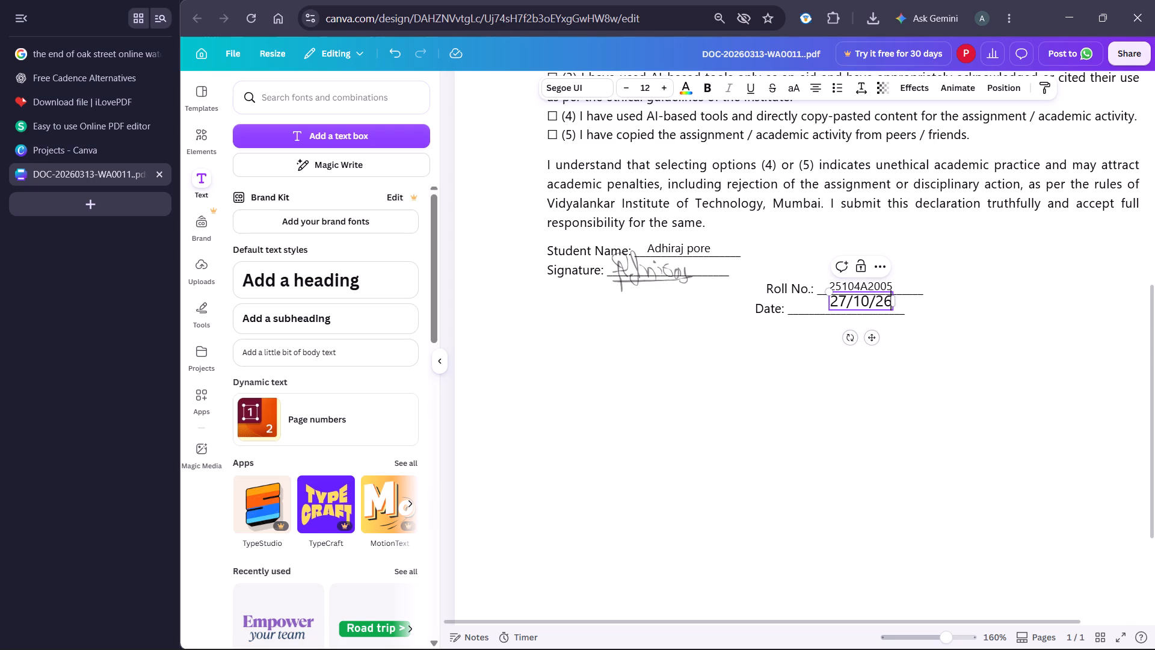
pyautogui.tripleClick(626, 79)
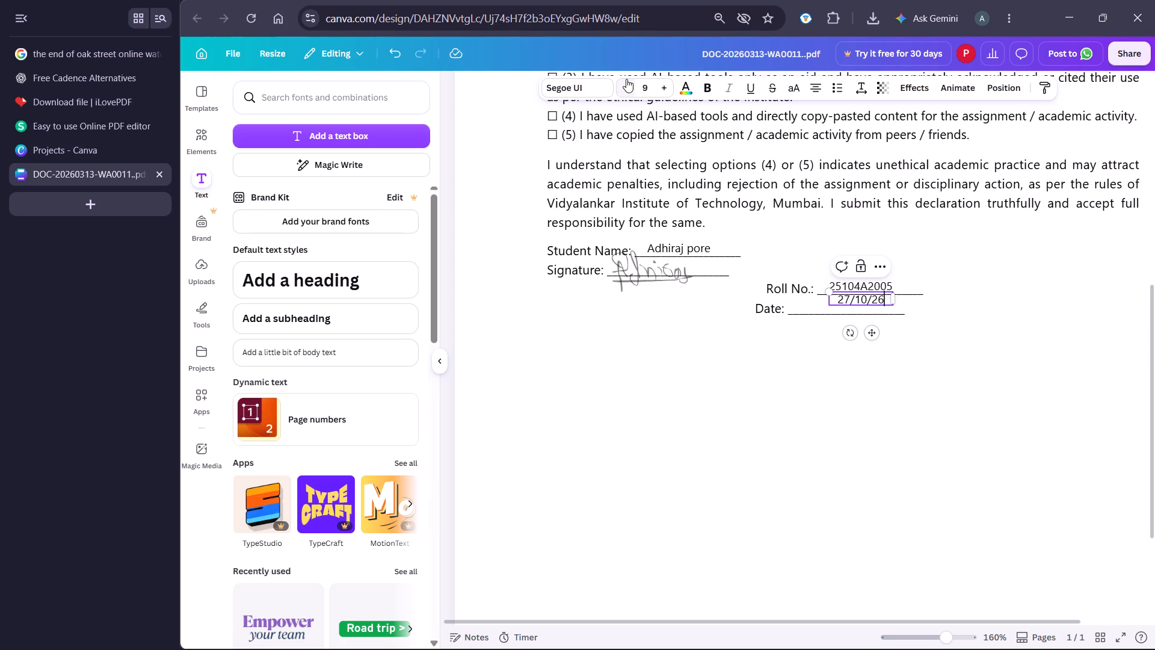
pyautogui.click(937, 255)
pyautogui.moveTo(871, 296); pyautogui.dragTo(864, 302)
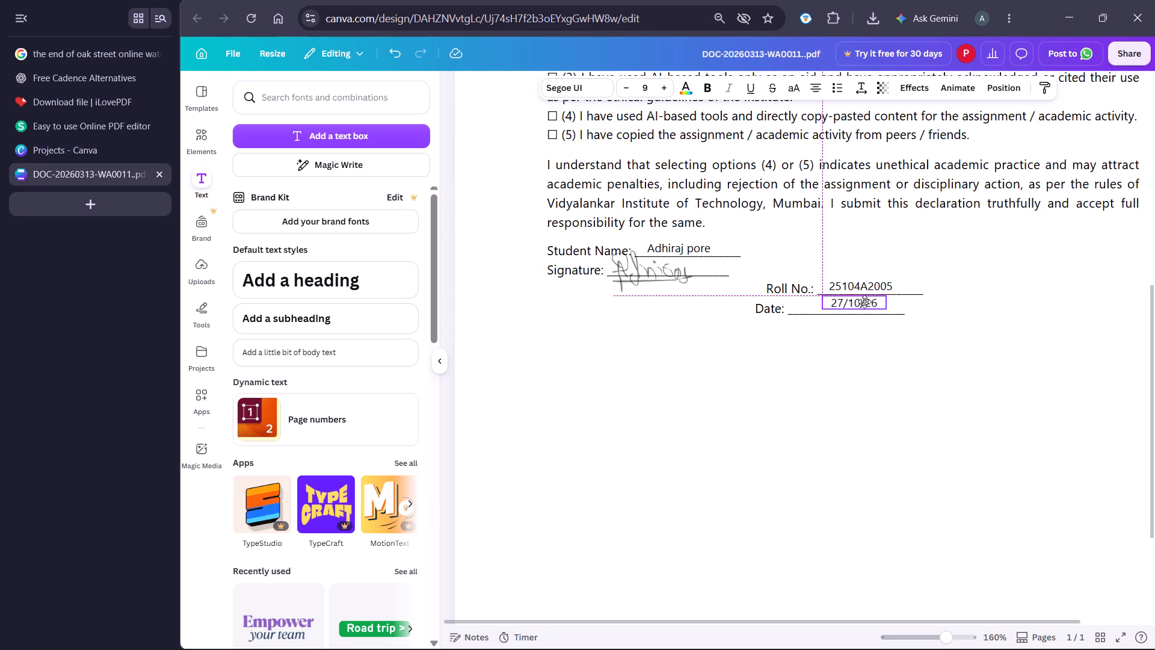
pyautogui.moveTo(864, 302); pyautogui.dragTo(860, 303)
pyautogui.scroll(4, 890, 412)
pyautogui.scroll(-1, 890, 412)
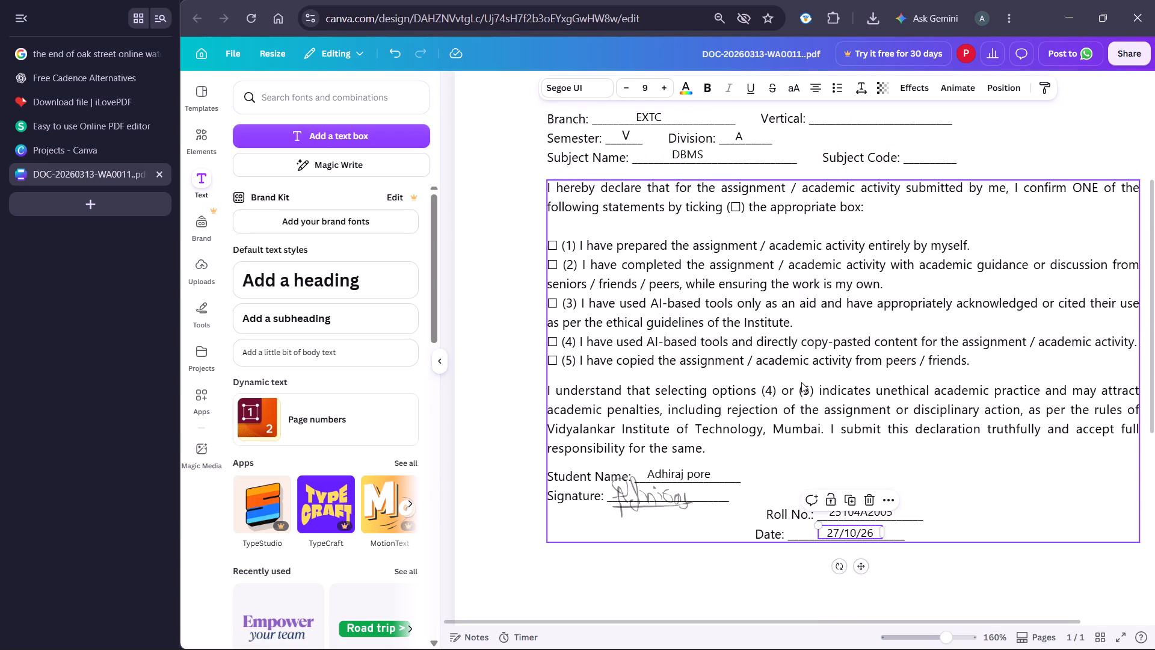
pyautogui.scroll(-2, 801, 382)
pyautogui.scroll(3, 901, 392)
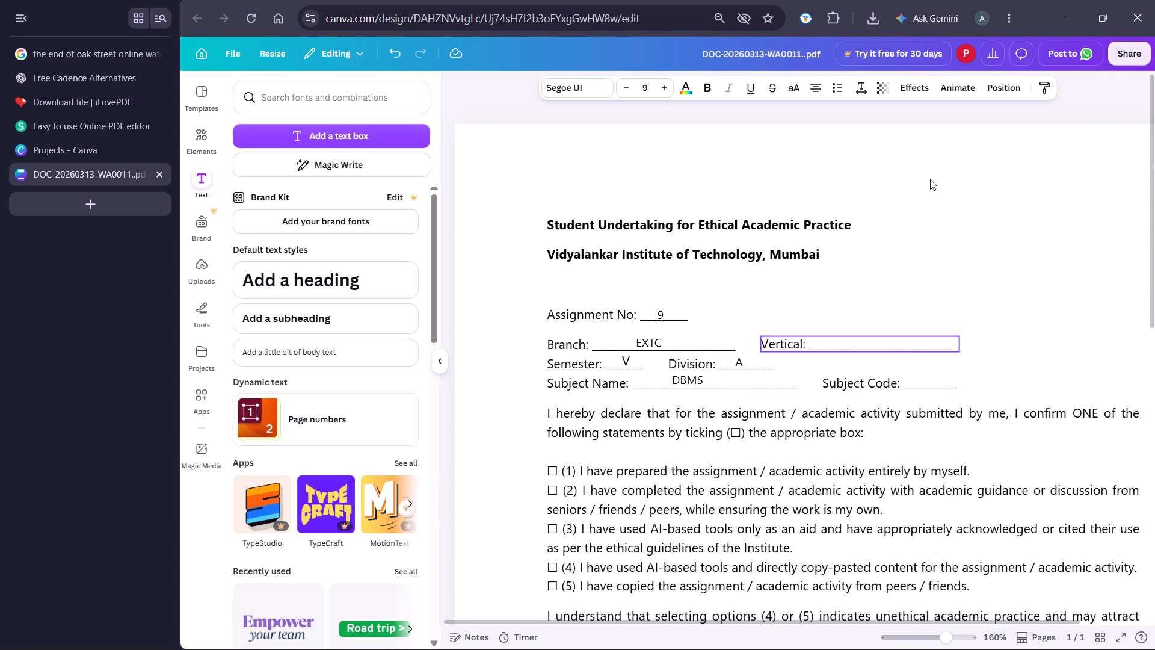
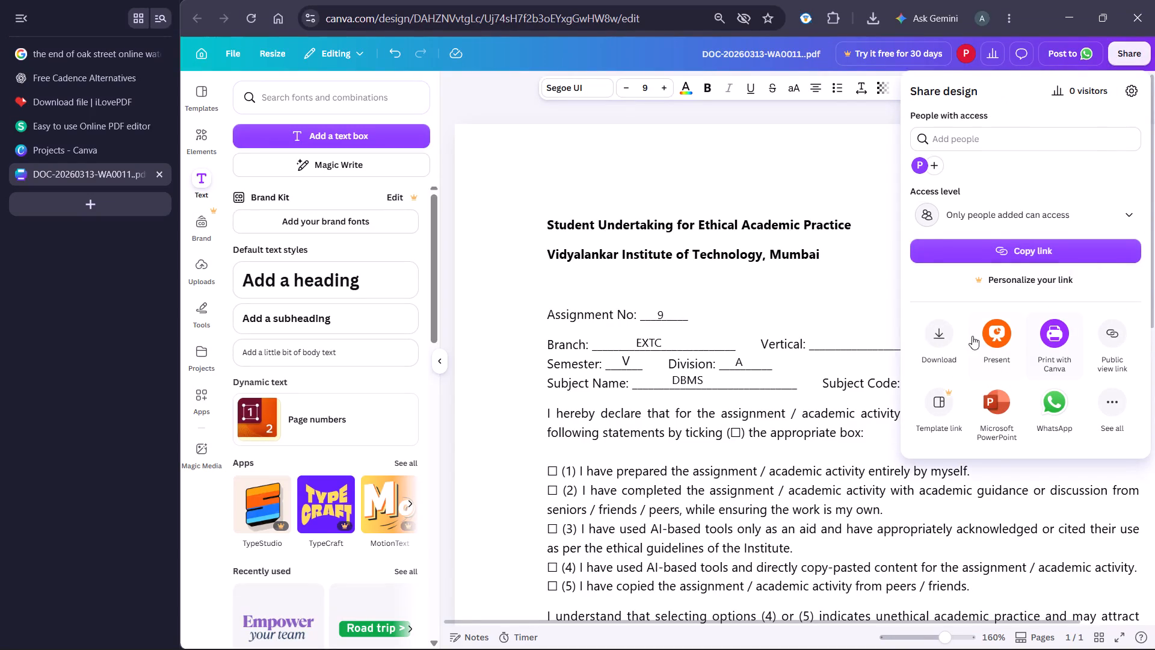
# Download the completed declaration form as a PDF named Decl 9 and return to the design.
pyautogui.click(941, 342)
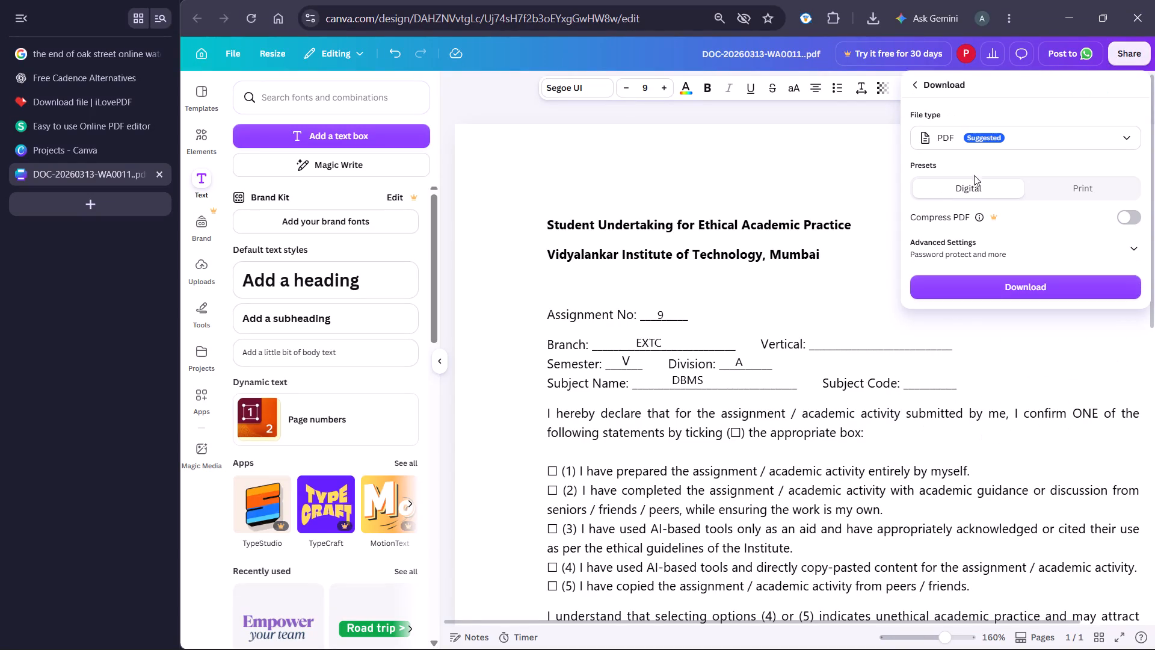
pyautogui.click(978, 139)
pyautogui.click(978, 139)
pyautogui.click(990, 283)
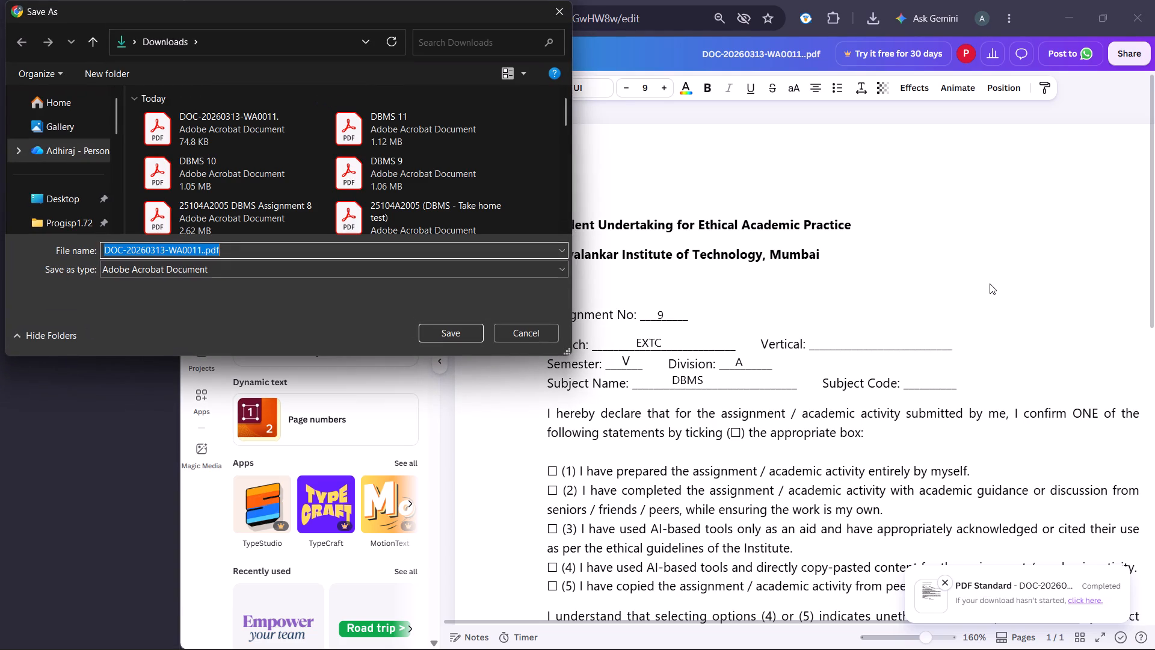
pyautogui.press('BackSpace')
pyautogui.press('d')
pyautogui.press('BackSpace')
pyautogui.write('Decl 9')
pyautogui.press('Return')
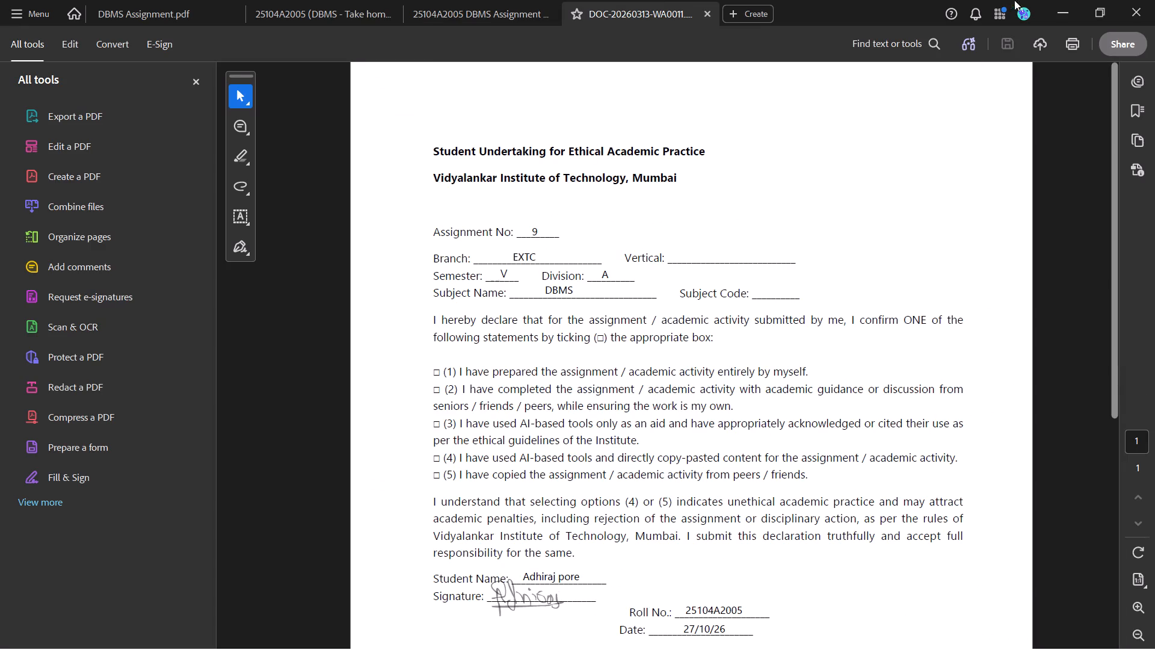
pyautogui.click(1055, 0)
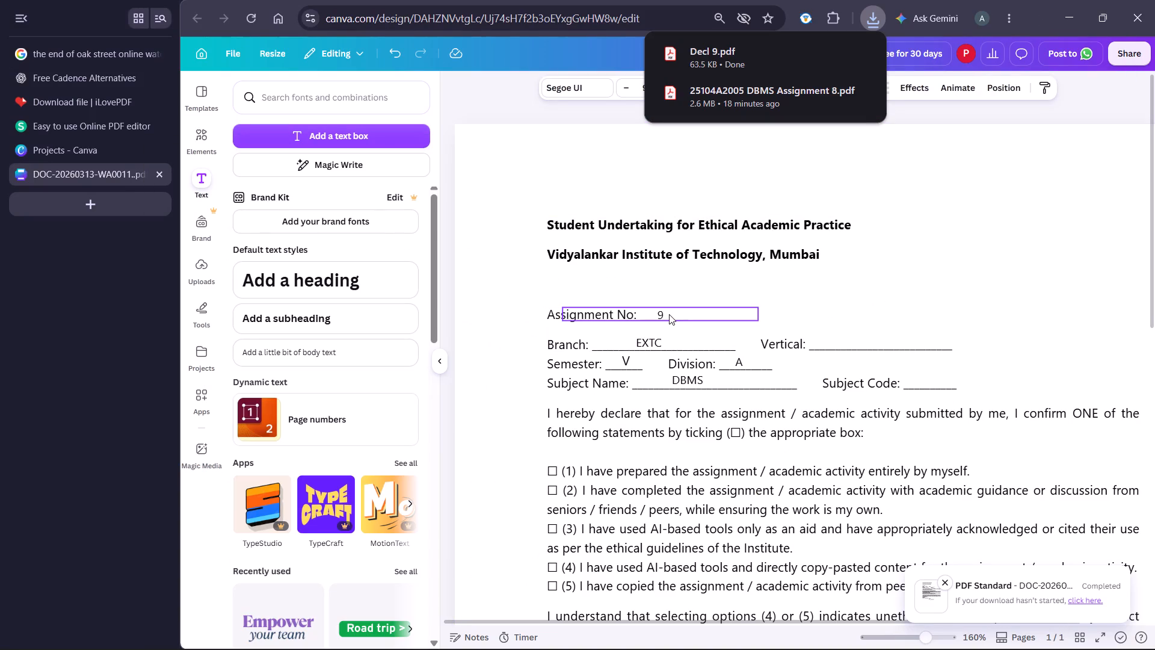
# Change the assignment number on the declaration form to 10.
pyautogui.click(669, 314)
pyautogui.doubleClick(661, 316)
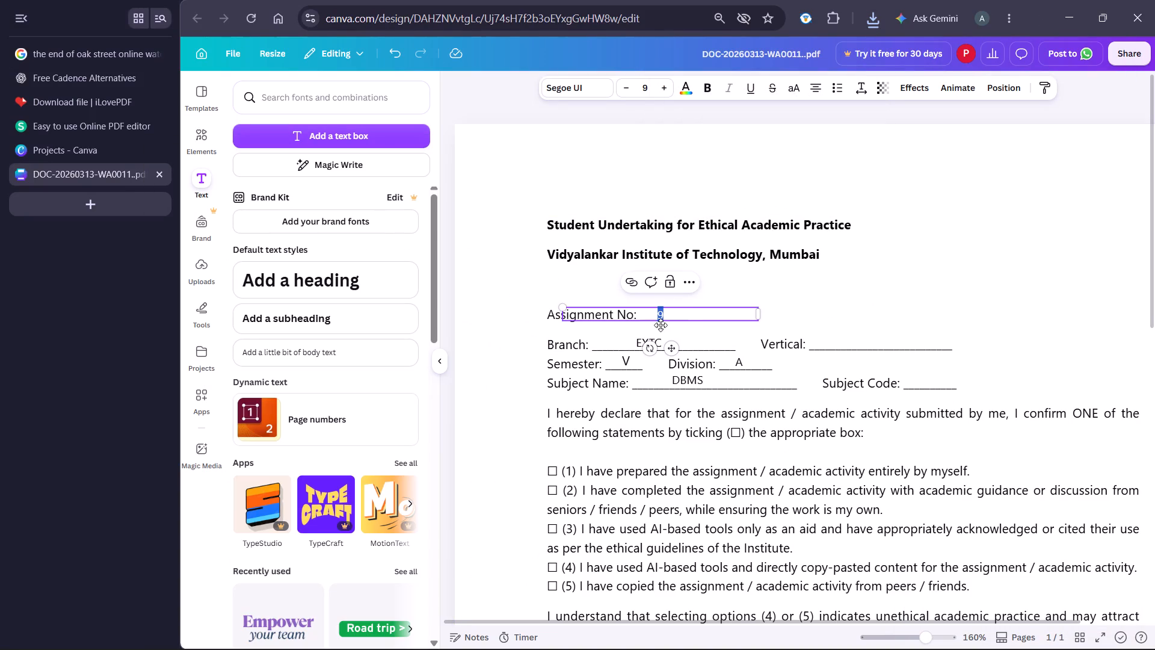
pyautogui.press('BackSpace')
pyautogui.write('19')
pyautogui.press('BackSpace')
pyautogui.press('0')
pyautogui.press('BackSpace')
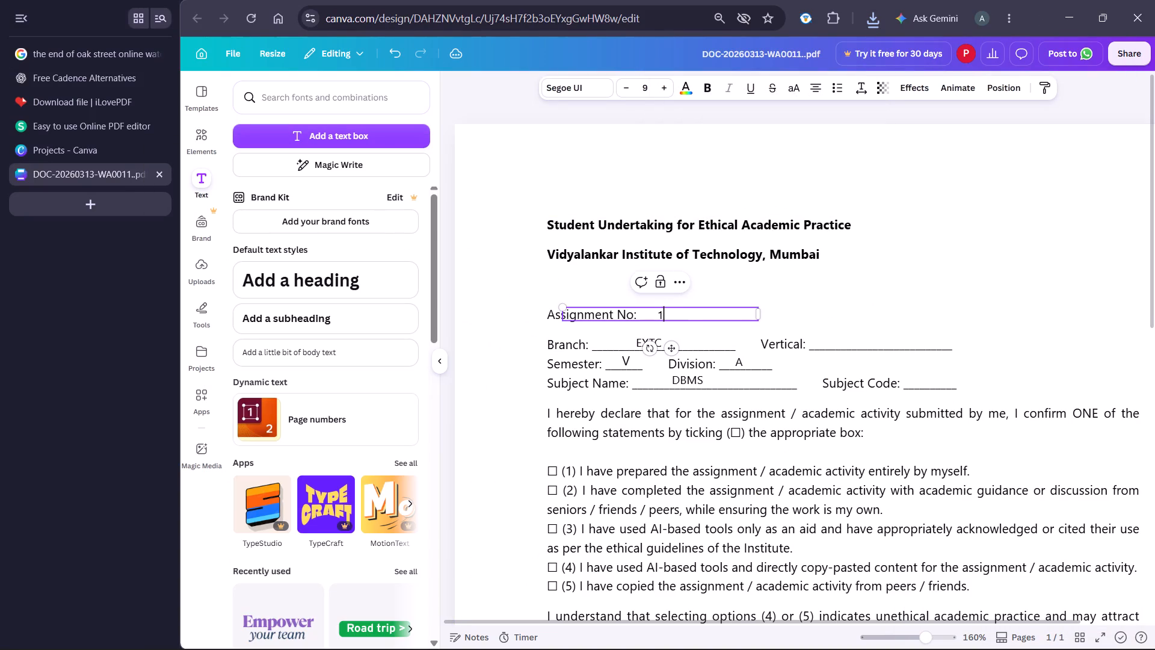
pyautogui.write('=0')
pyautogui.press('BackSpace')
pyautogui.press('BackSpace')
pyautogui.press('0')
# Download the assignment 10 declaration as a PDF named Decl 10 and return to the design.
pyautogui.click(1123, 59)
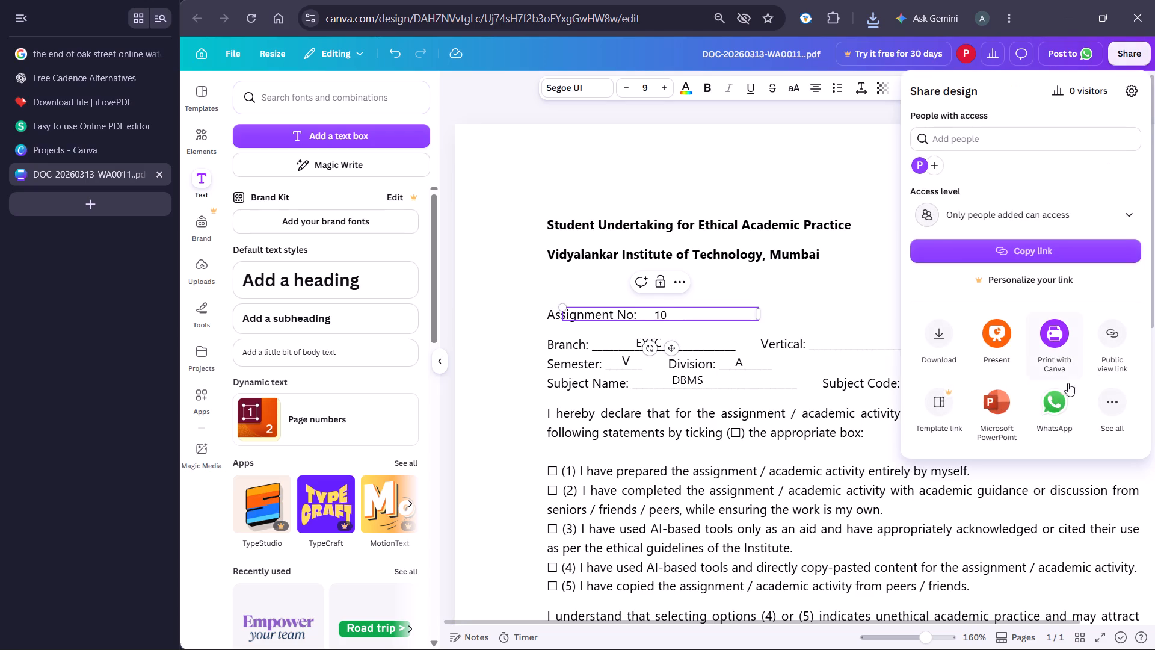
pyautogui.click(939, 352)
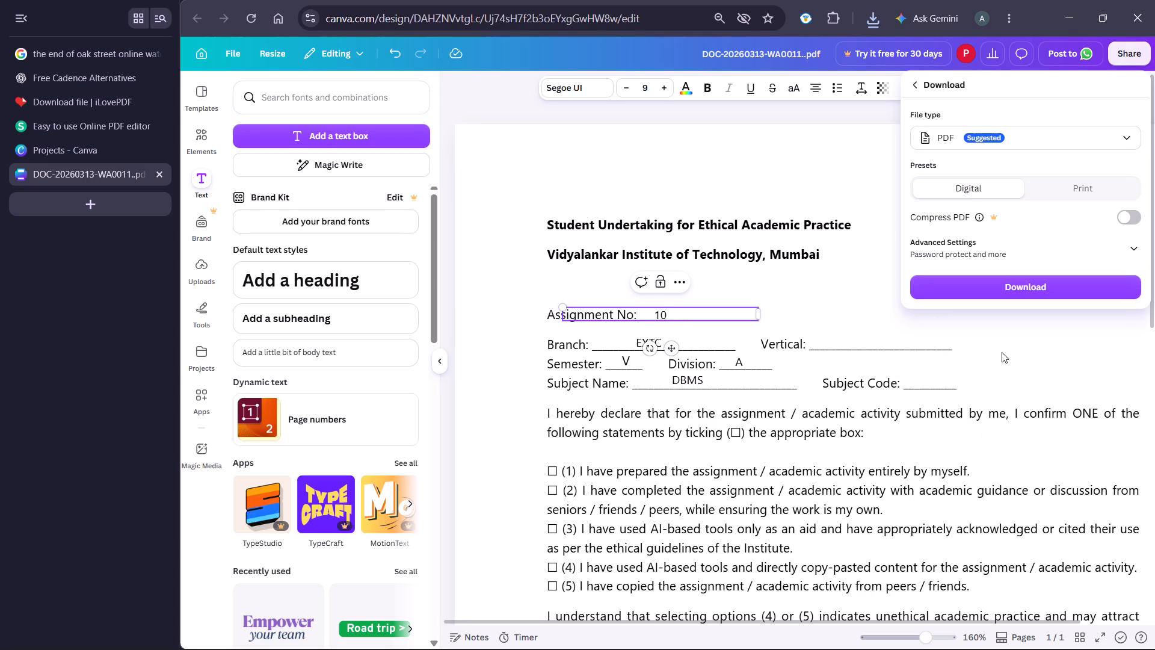
pyautogui.click(987, 294)
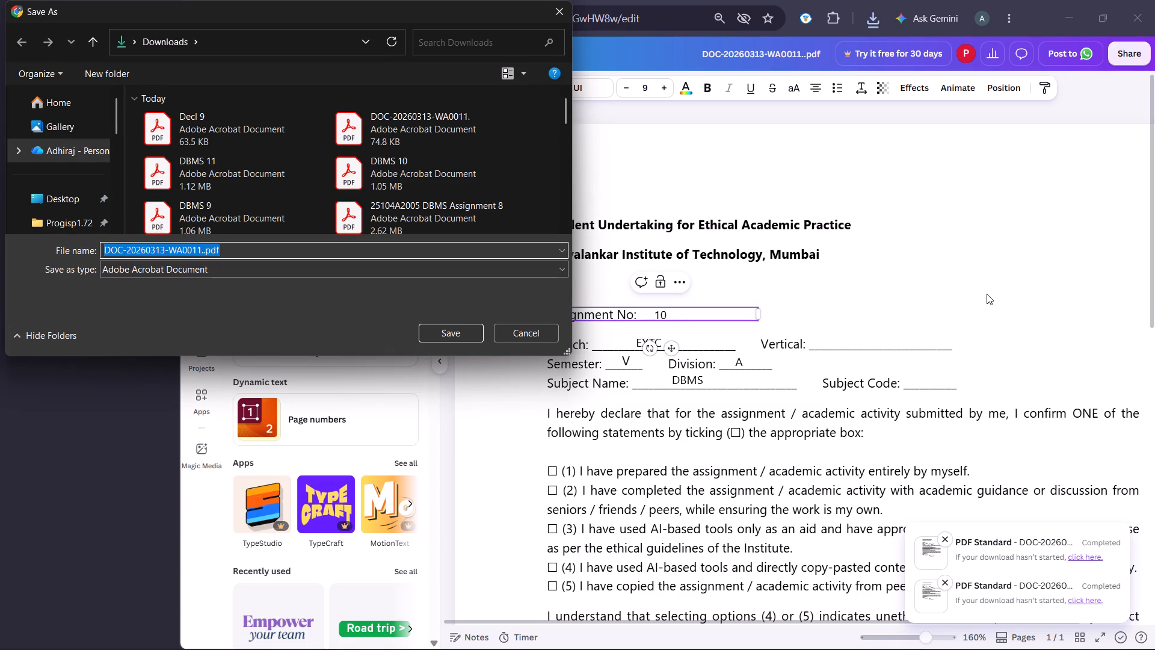
pyautogui.press('BackSpace')
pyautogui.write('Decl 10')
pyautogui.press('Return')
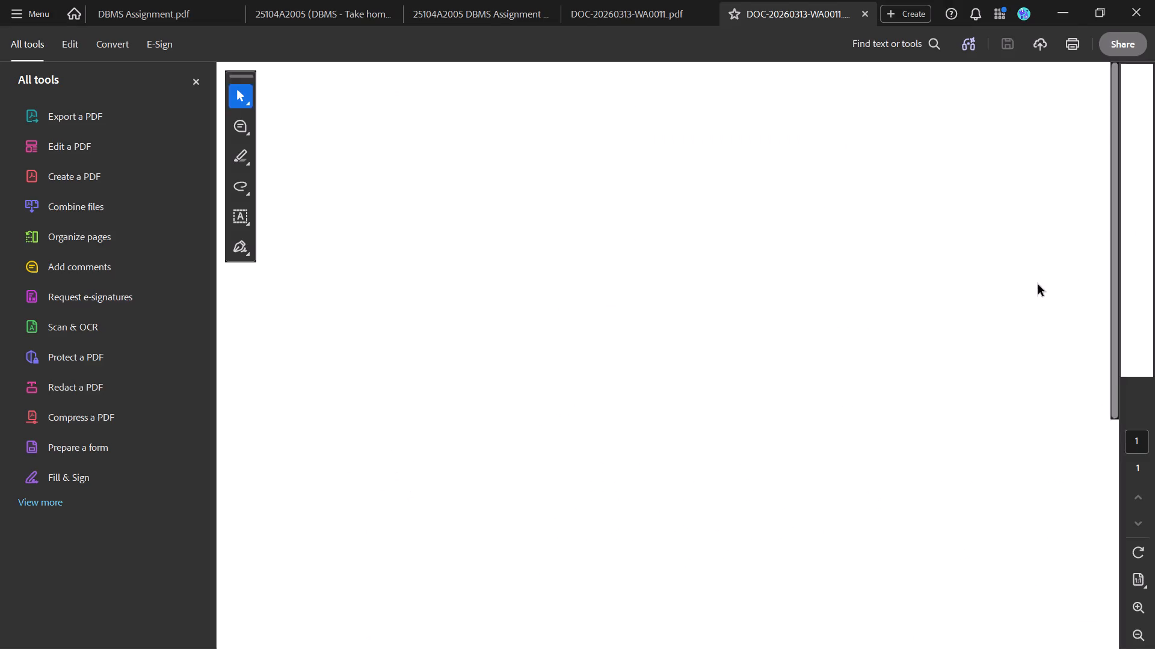
pyautogui.click(1049, 0)
# Change the assignment number on the declaration form to 11.
pyautogui.click(671, 312)
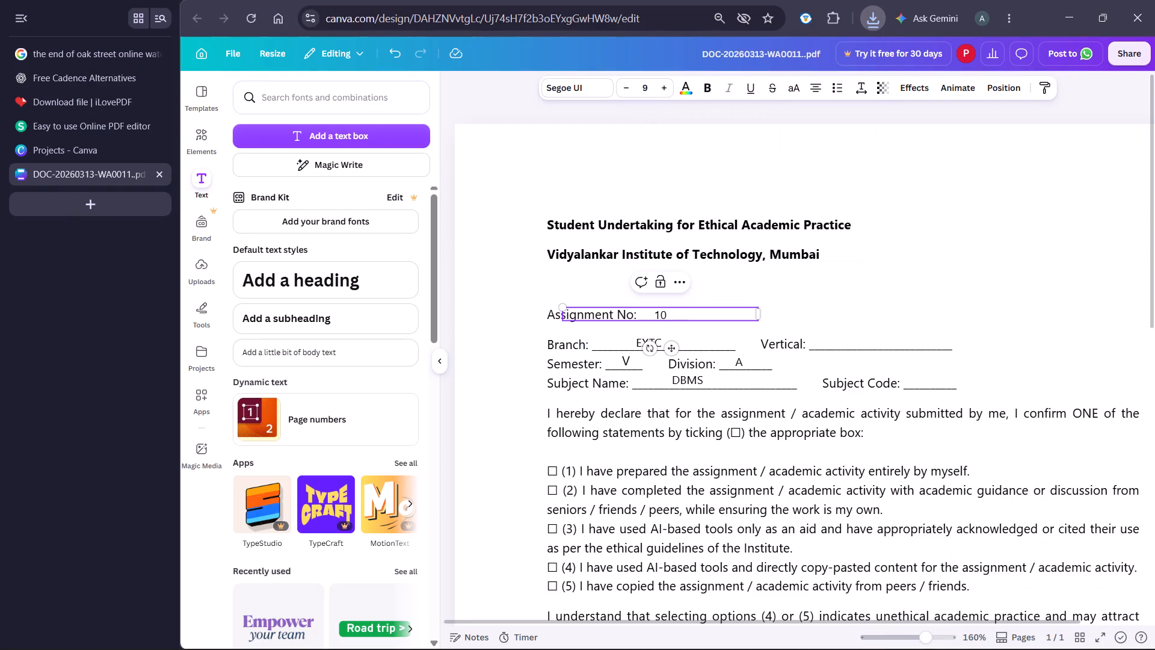
pyautogui.click(665, 317)
pyautogui.press('BackSpace')
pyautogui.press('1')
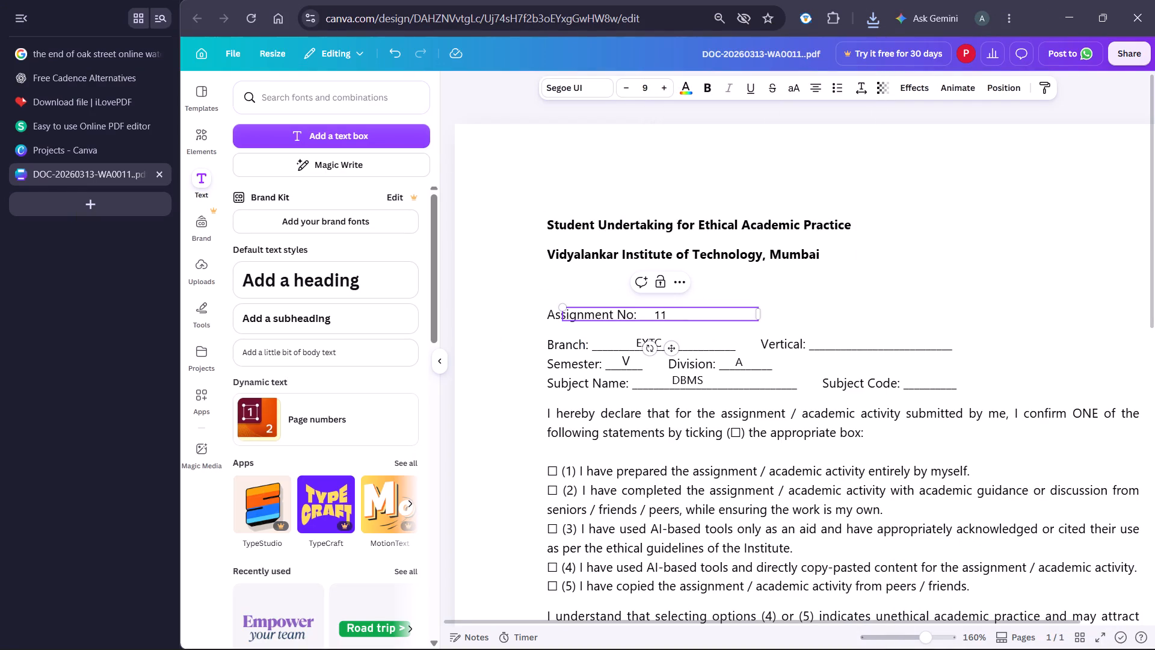
# Download the assignment 11 declaration as a PDF named Decl 11 and return to the browser.
pyautogui.click(1126, 49)
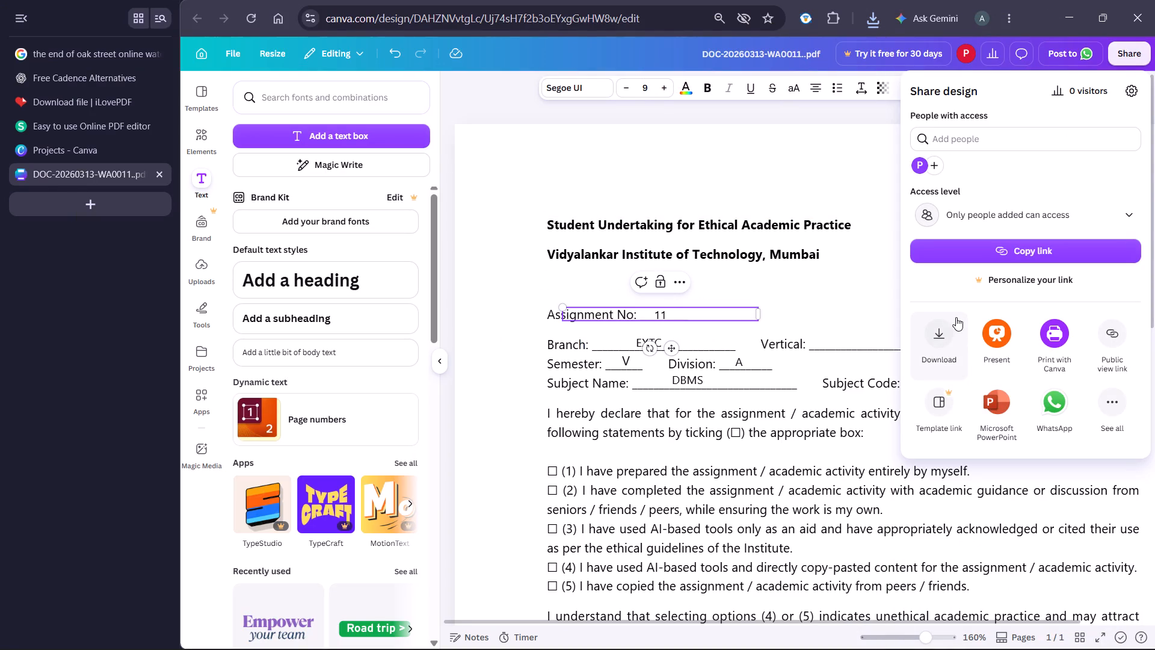
pyautogui.click(943, 317)
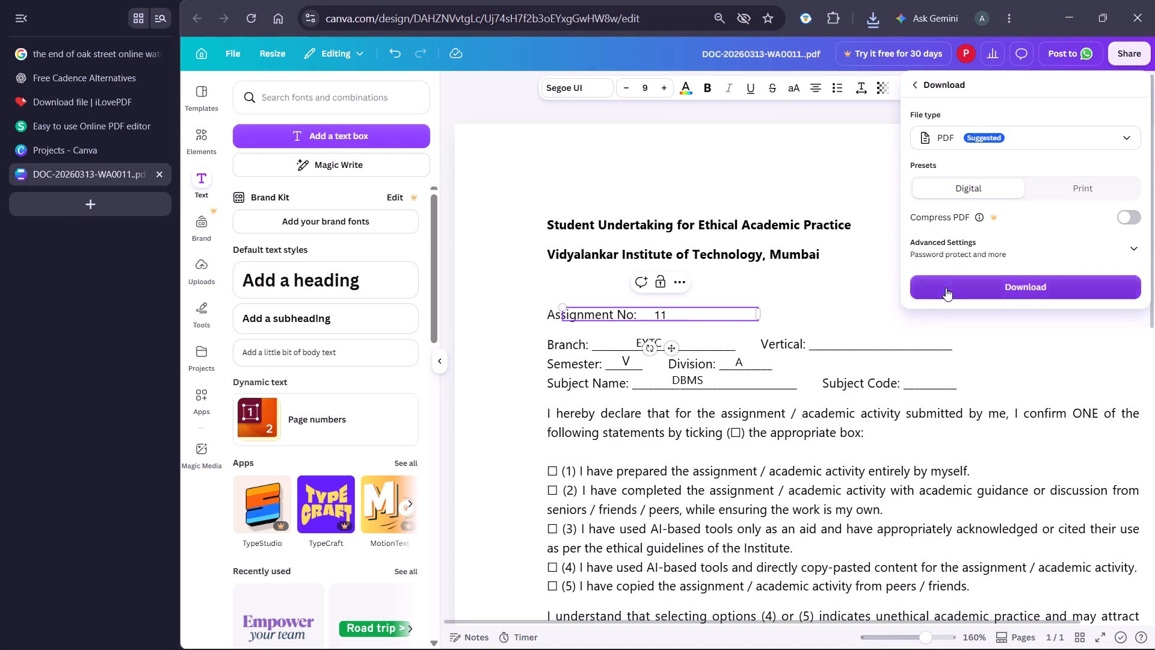
pyautogui.click(946, 288)
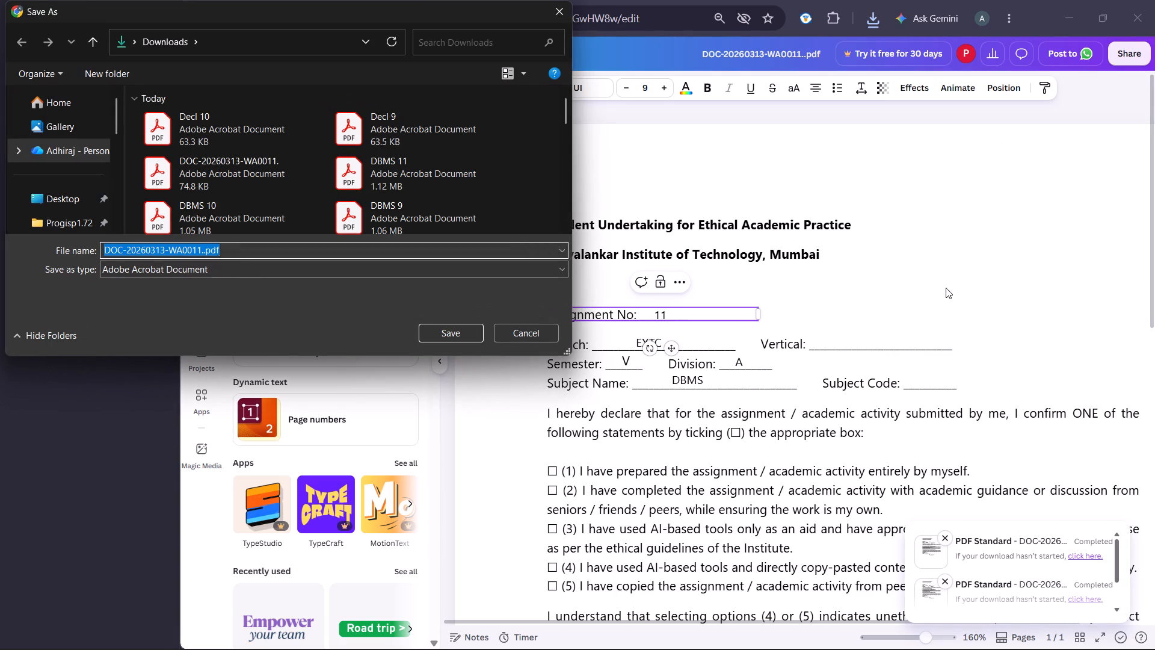
pyautogui.press('BackSpace')
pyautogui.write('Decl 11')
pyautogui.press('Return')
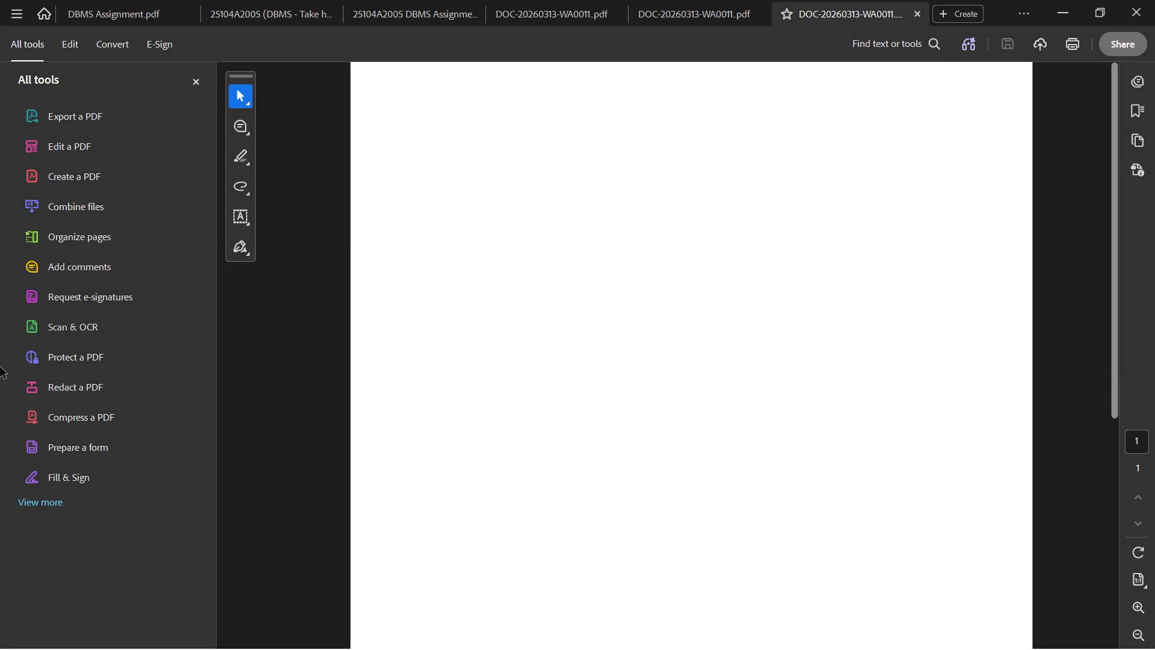
pyautogui.click(1059, 0)
# Search the web for a PDF merger in a new tab and open iLovePDF's Merge PDF page.
pyautogui.click(77, 210)
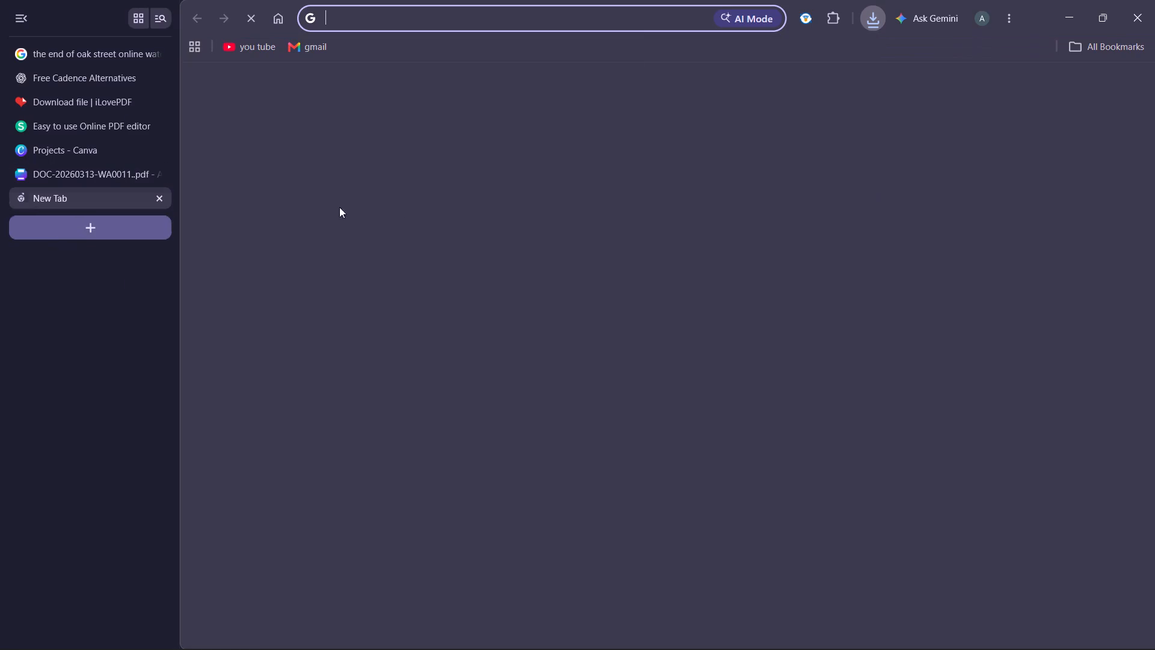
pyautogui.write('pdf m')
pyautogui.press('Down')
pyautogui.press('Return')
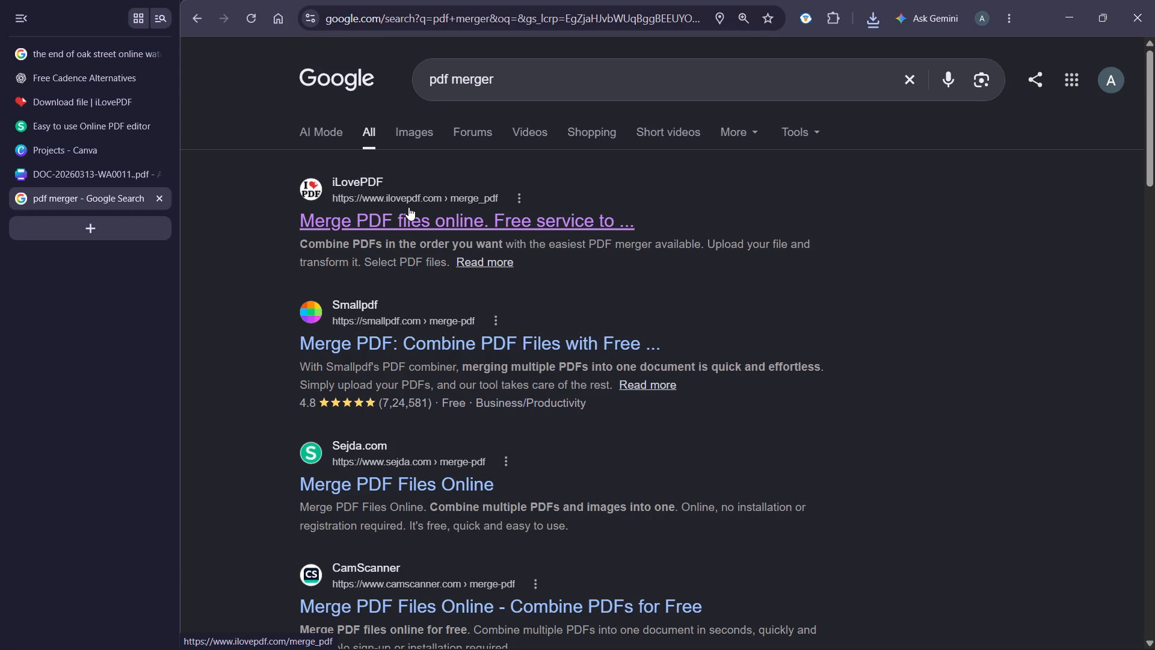
pyautogui.click(408, 207)
# Load Decl 9 and DBMS 9 from Downloads and merge them with the declaration first.
pyautogui.click(625, 268)
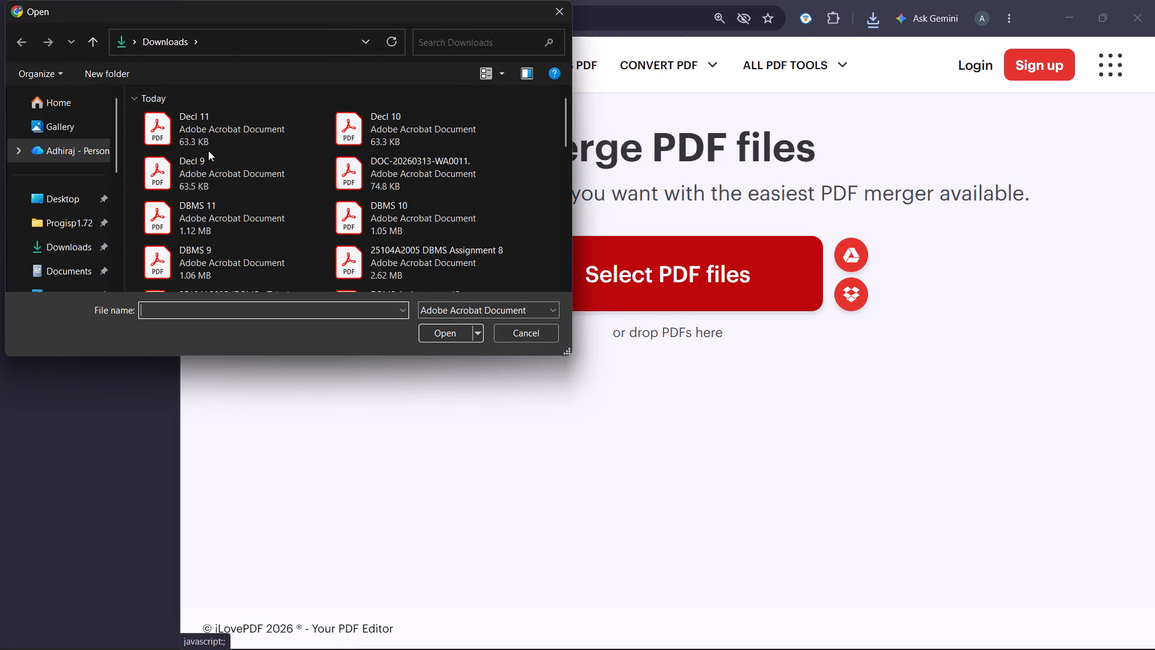
pyautogui.keyDown('ctrl'); pyautogui.click(217, 170); pyautogui.keyUp('ctrl')
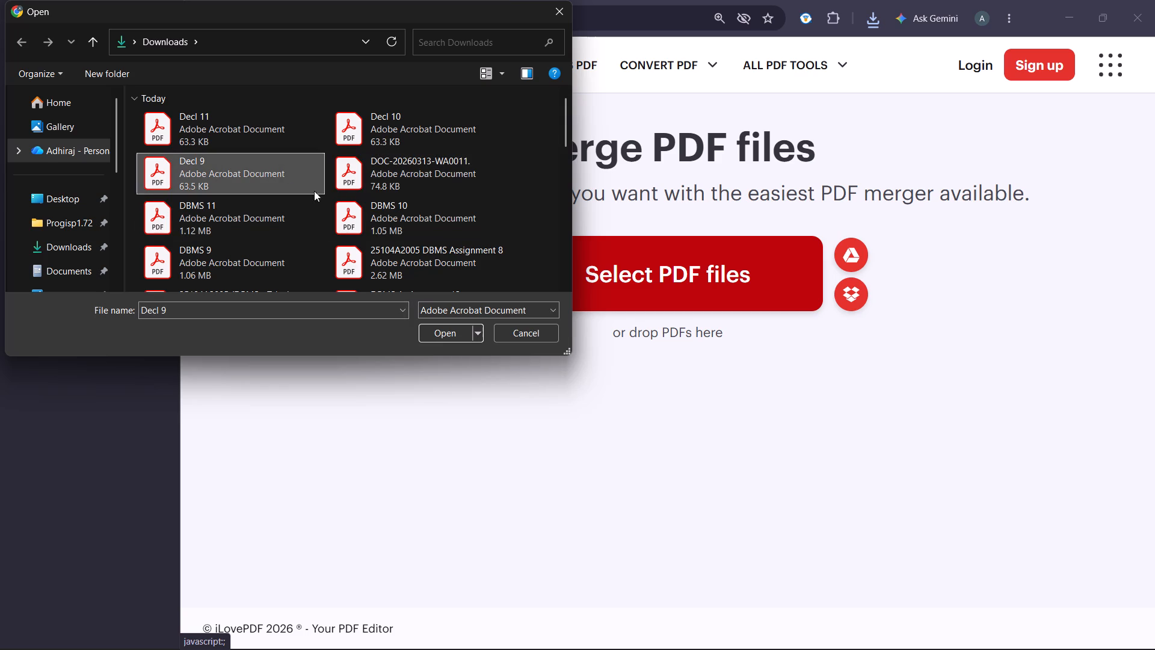
pyautogui.keyDown('ctrl'); pyautogui.click(201, 255); pyautogui.keyUp('ctrl')
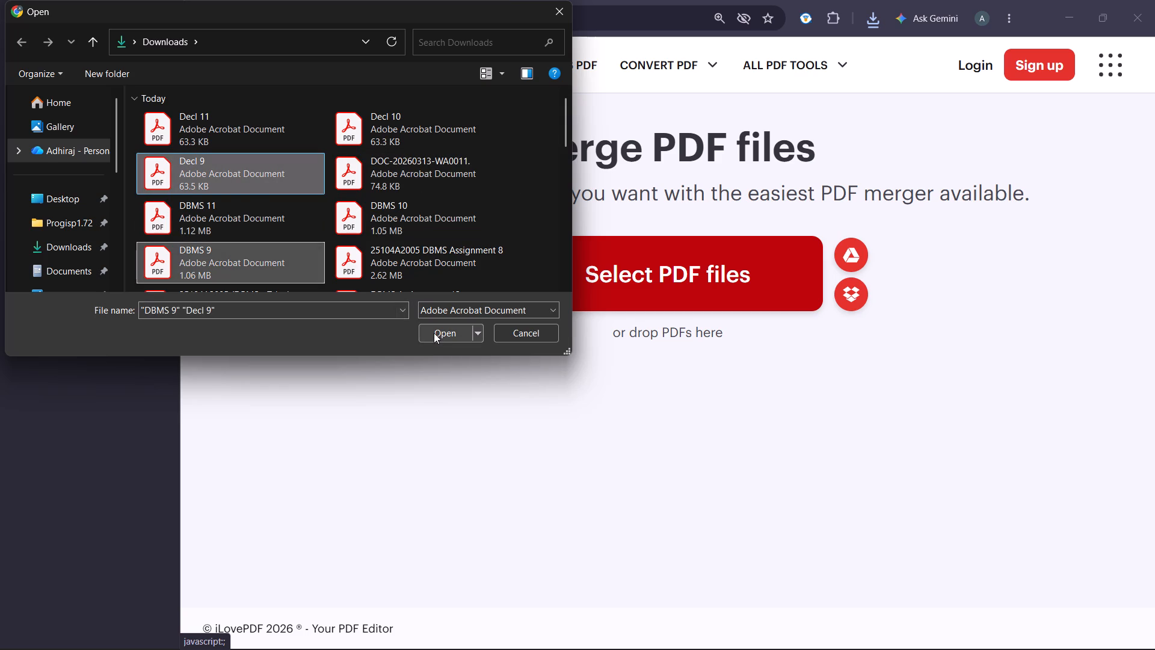
pyautogui.click(434, 333)
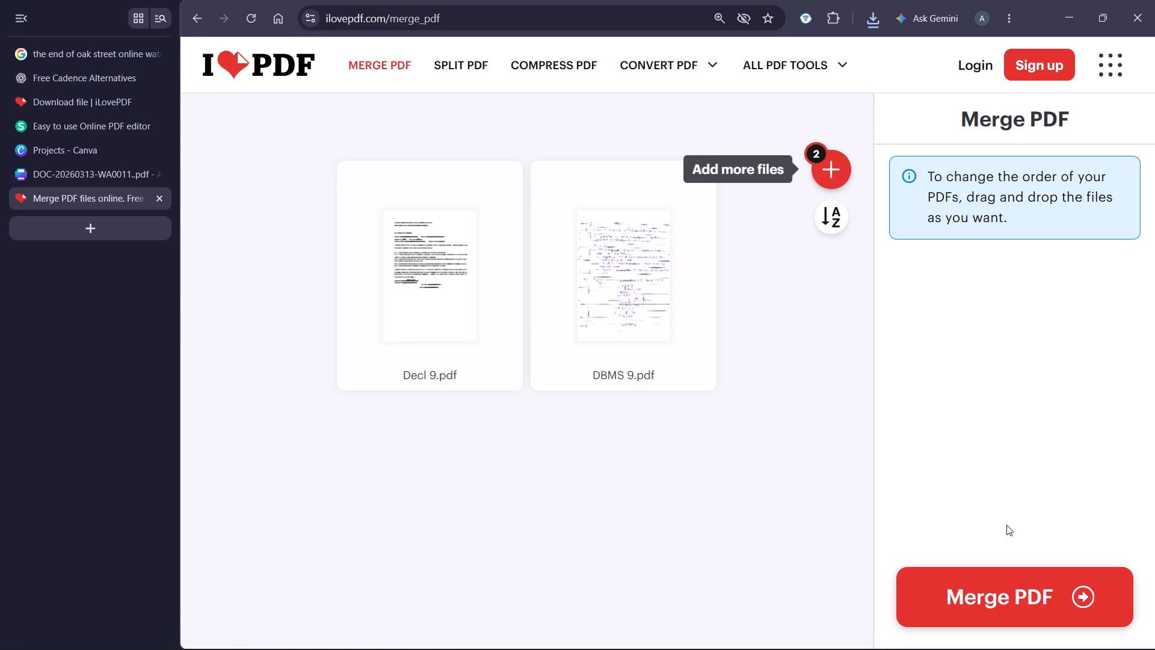
pyautogui.click(1002, 595)
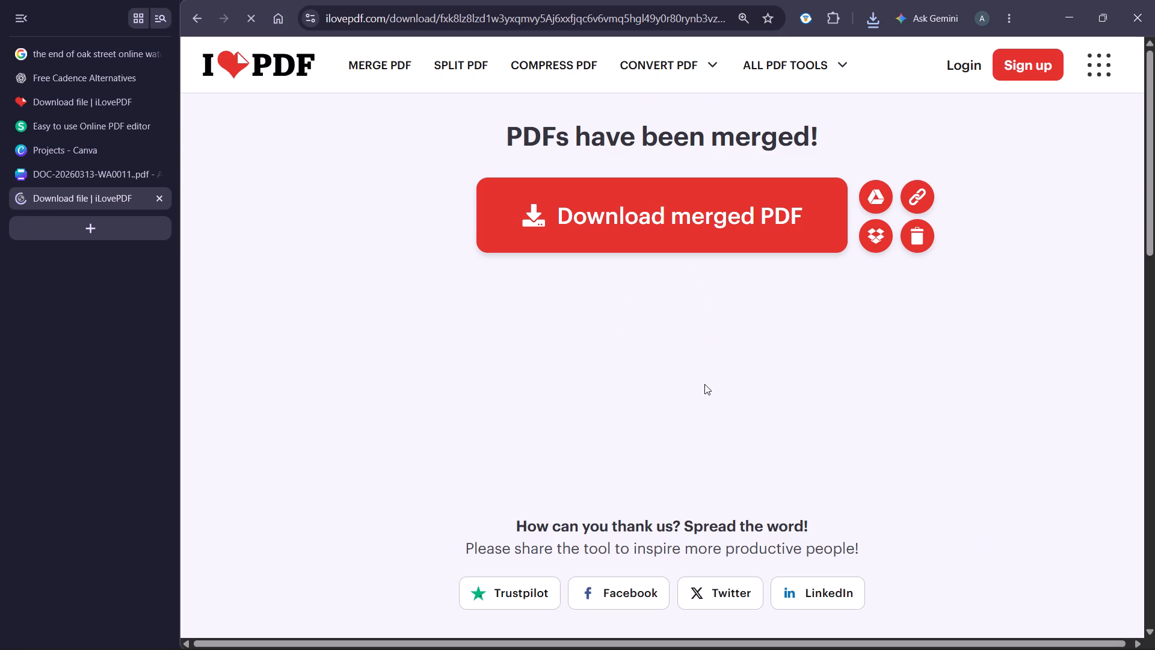
# Download the merged PDF, naming it with the student's roll number followed by DBMS Assignment 9, and return to the browser.
pyautogui.click(561, 194)
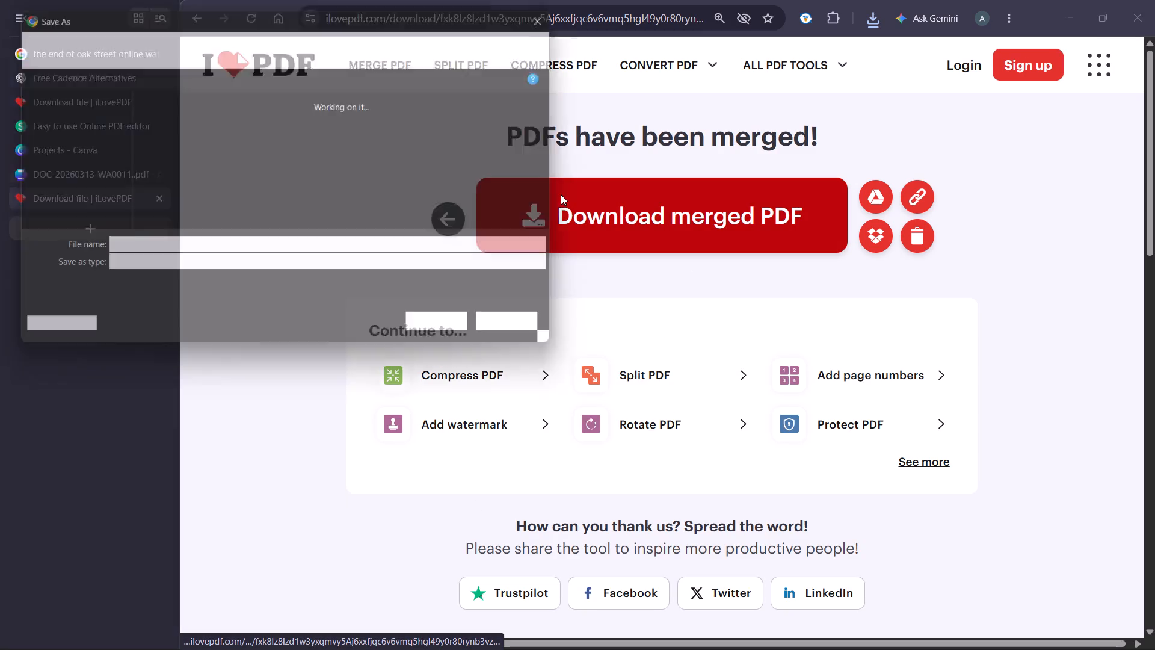
pyautogui.press('BackSpace')
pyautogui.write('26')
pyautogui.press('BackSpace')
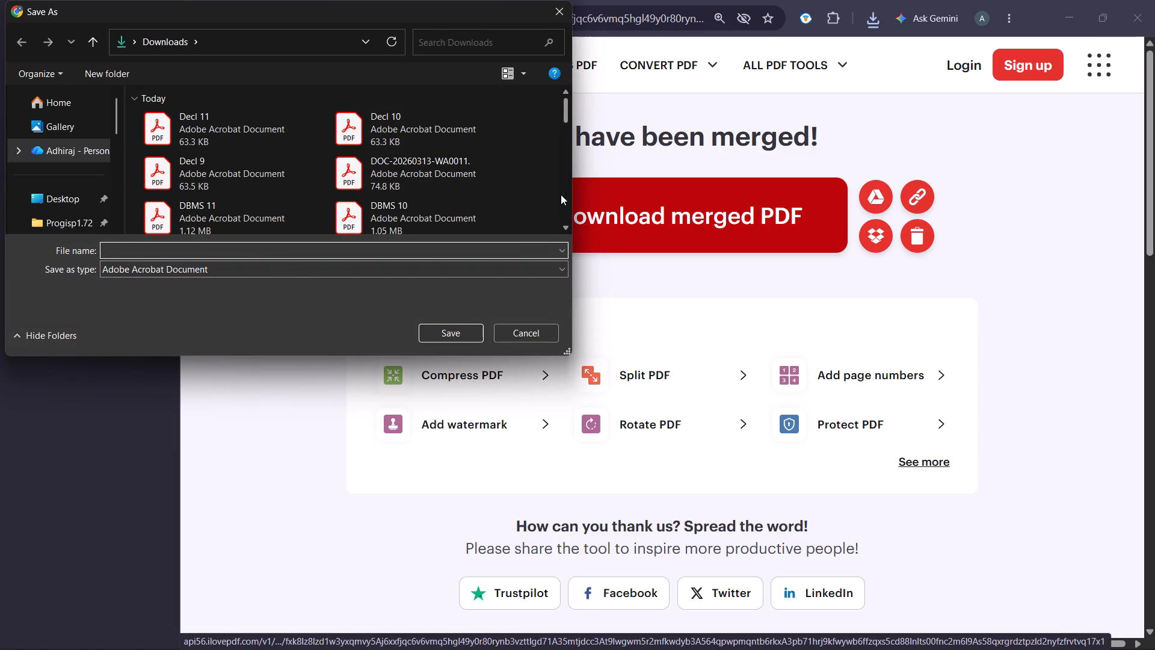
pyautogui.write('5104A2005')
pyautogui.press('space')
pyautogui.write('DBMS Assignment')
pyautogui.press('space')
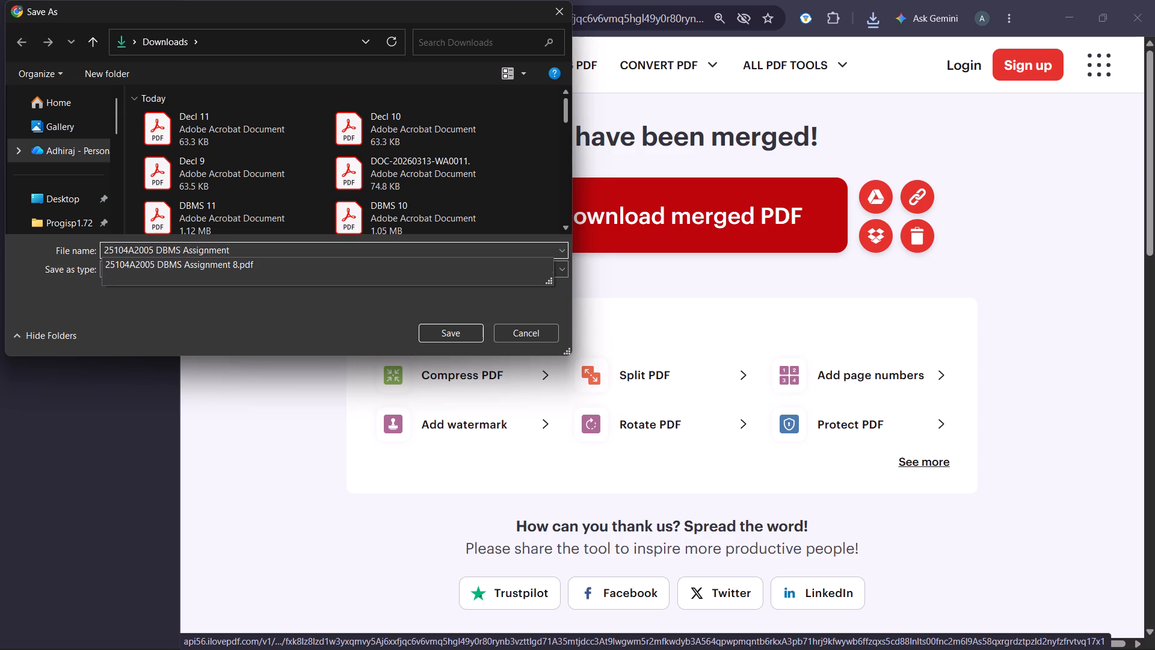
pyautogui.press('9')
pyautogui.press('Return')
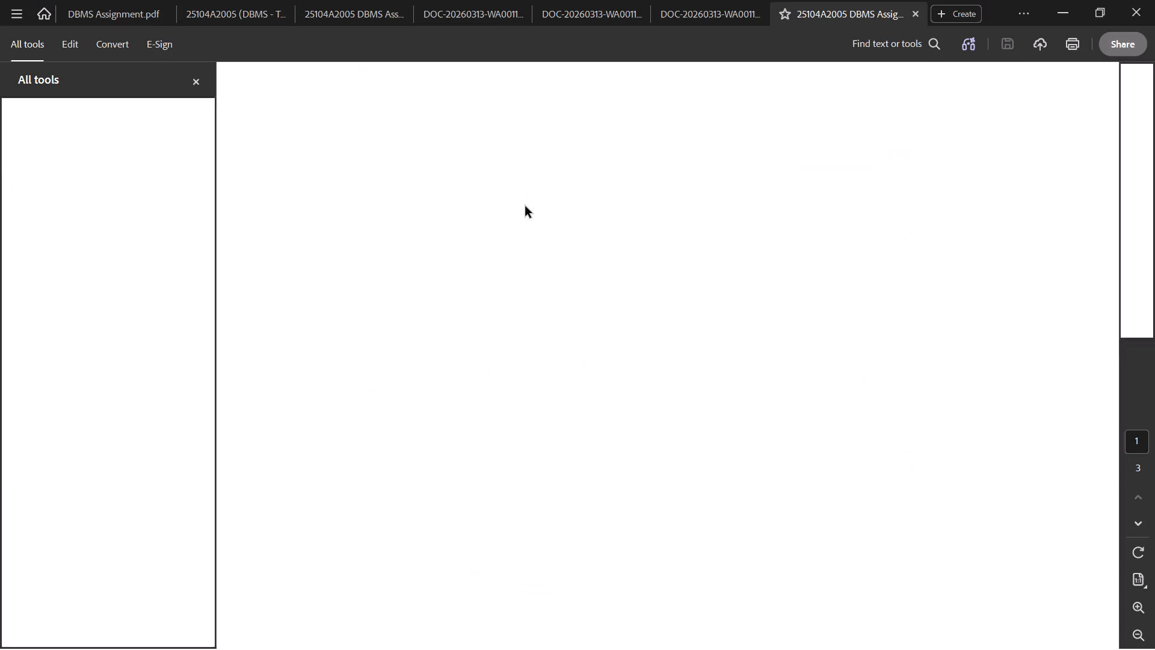
pyautogui.click(1065, 0)
# Go back to the merge page and merge Decl 10 with DBMS 10, declaration first.
pyautogui.moveTo(612, 244); pyautogui.dragTo(618, 246)
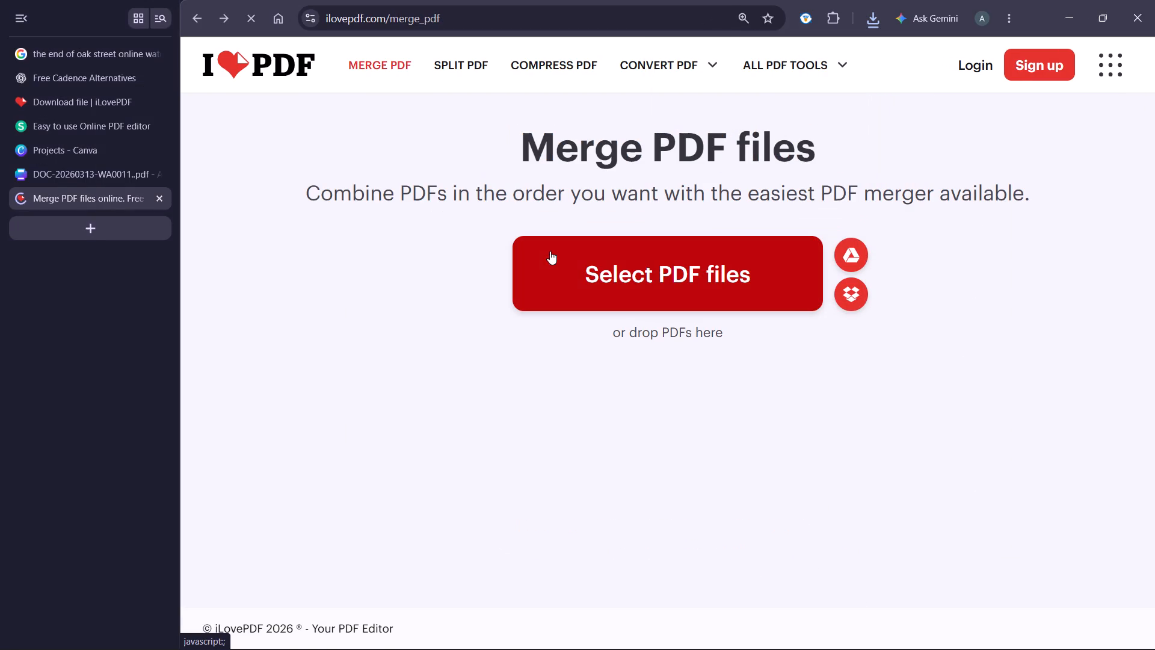
pyautogui.click(554, 250)
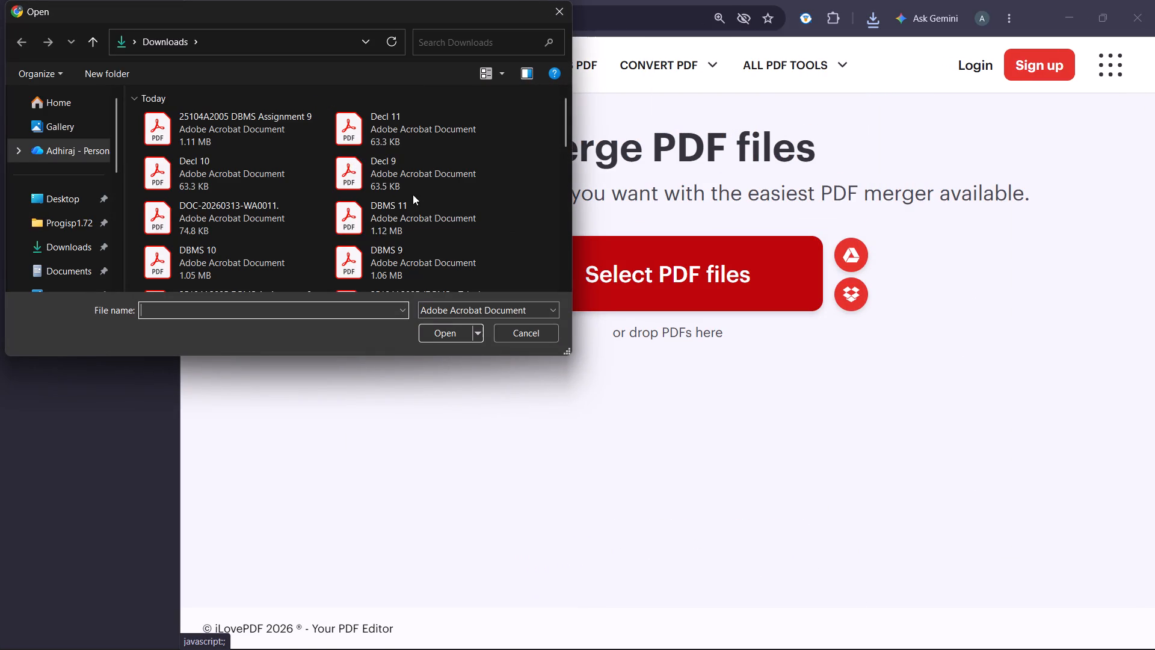
pyautogui.keyDown('ctrl'); pyautogui.click(220, 174); pyautogui.keyUp('ctrl')
pyautogui.keyDown('ctrl'); pyautogui.click(220, 251); pyautogui.keyUp('ctrl')
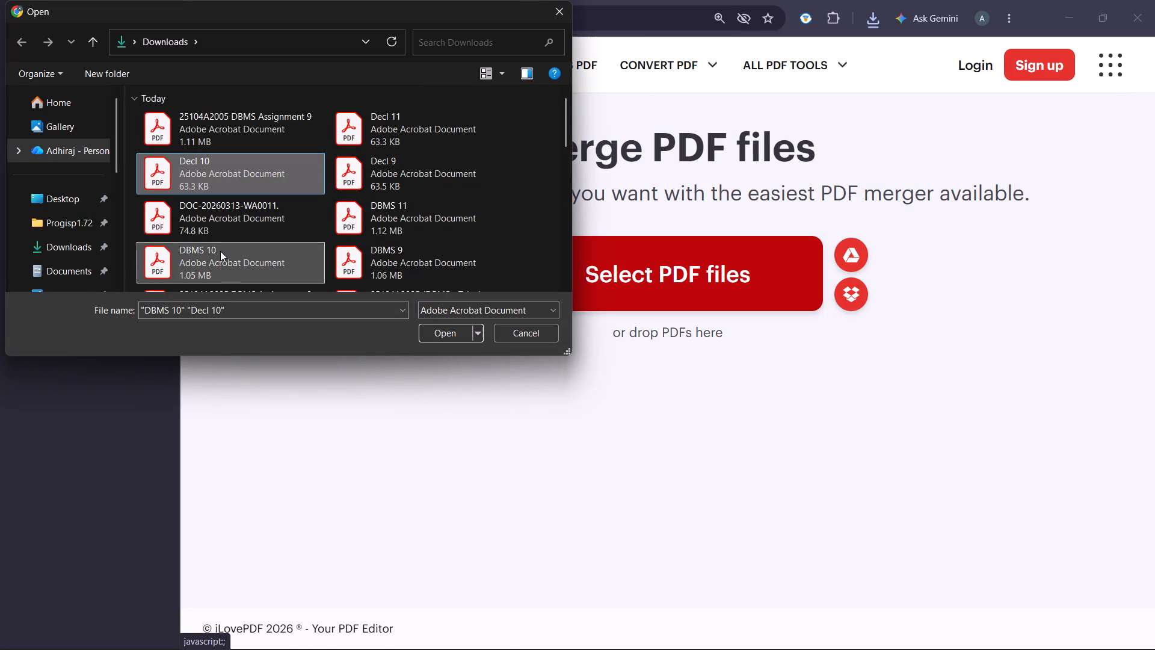
pyautogui.click(423, 338)
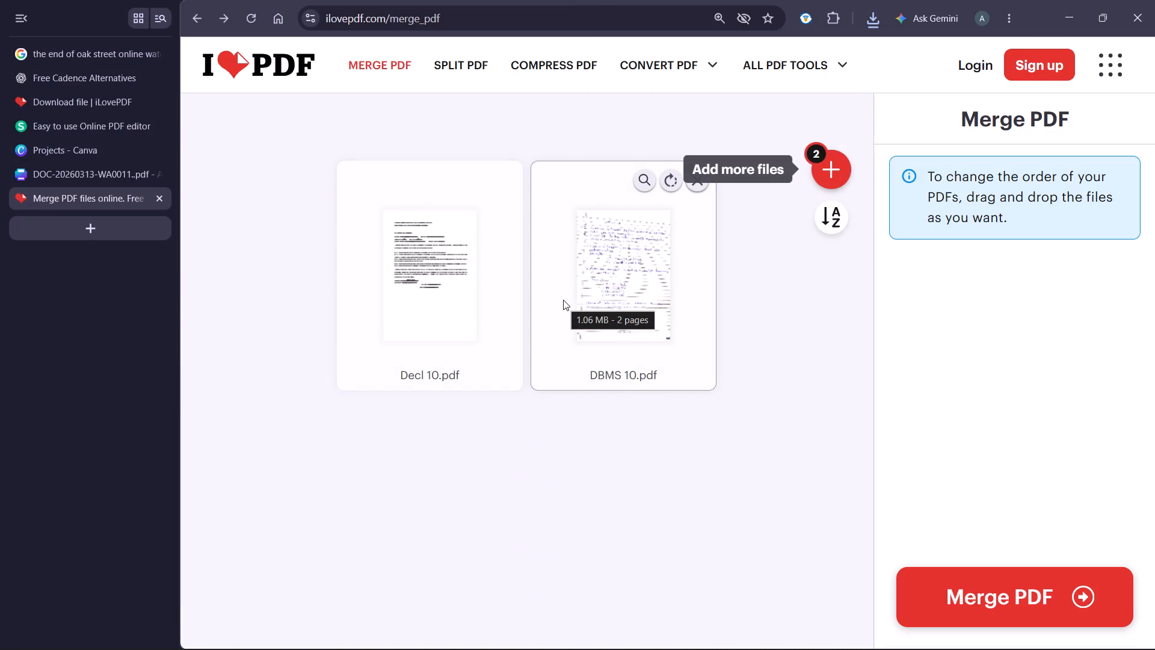
pyautogui.click(956, 600)
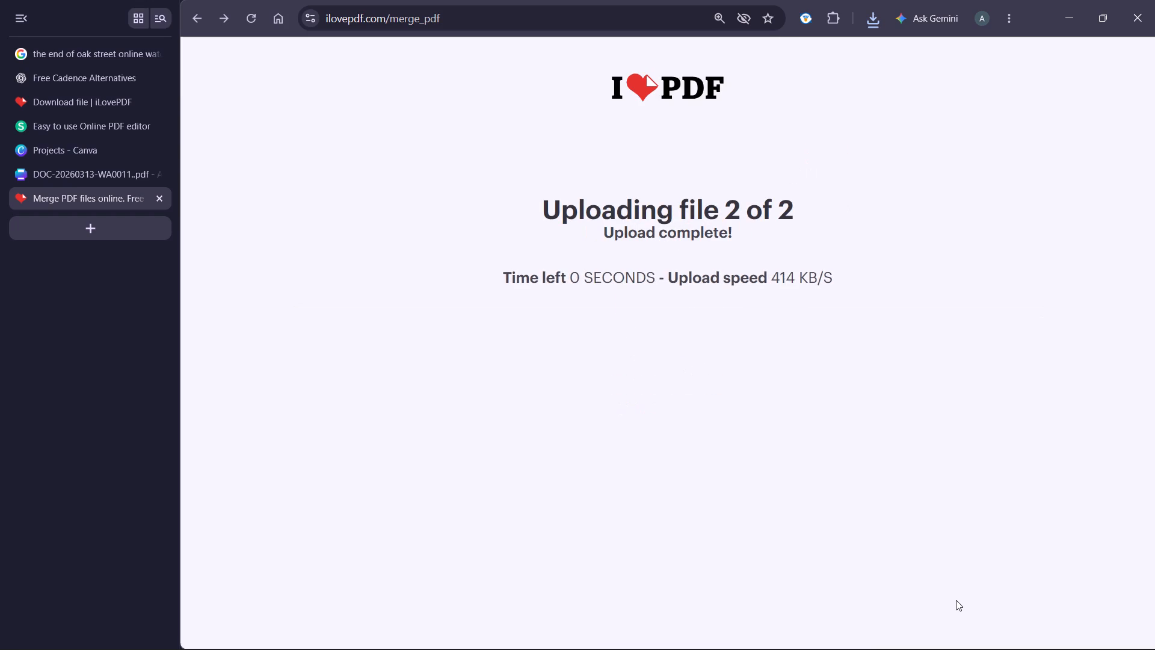
# Start downloading the merged Decl 10 and DBMS 10 PDF and enter the student's roll number followed by DBMS Assignment as its name.
pyautogui.click(644, 202)
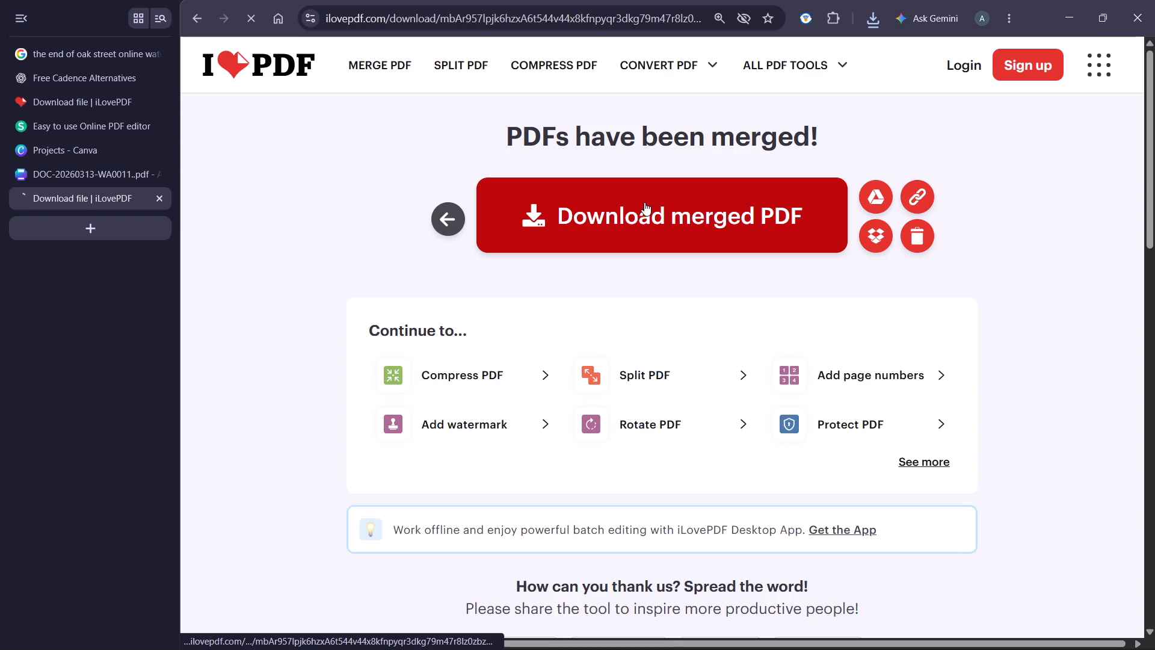
pyautogui.press('BackSpace')
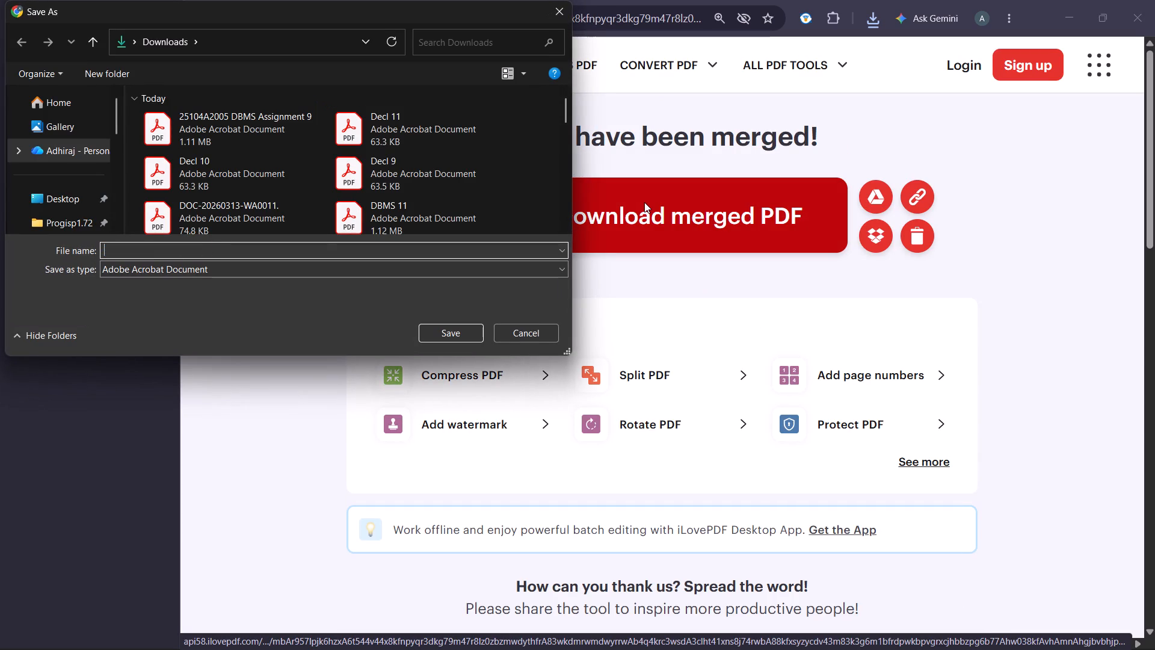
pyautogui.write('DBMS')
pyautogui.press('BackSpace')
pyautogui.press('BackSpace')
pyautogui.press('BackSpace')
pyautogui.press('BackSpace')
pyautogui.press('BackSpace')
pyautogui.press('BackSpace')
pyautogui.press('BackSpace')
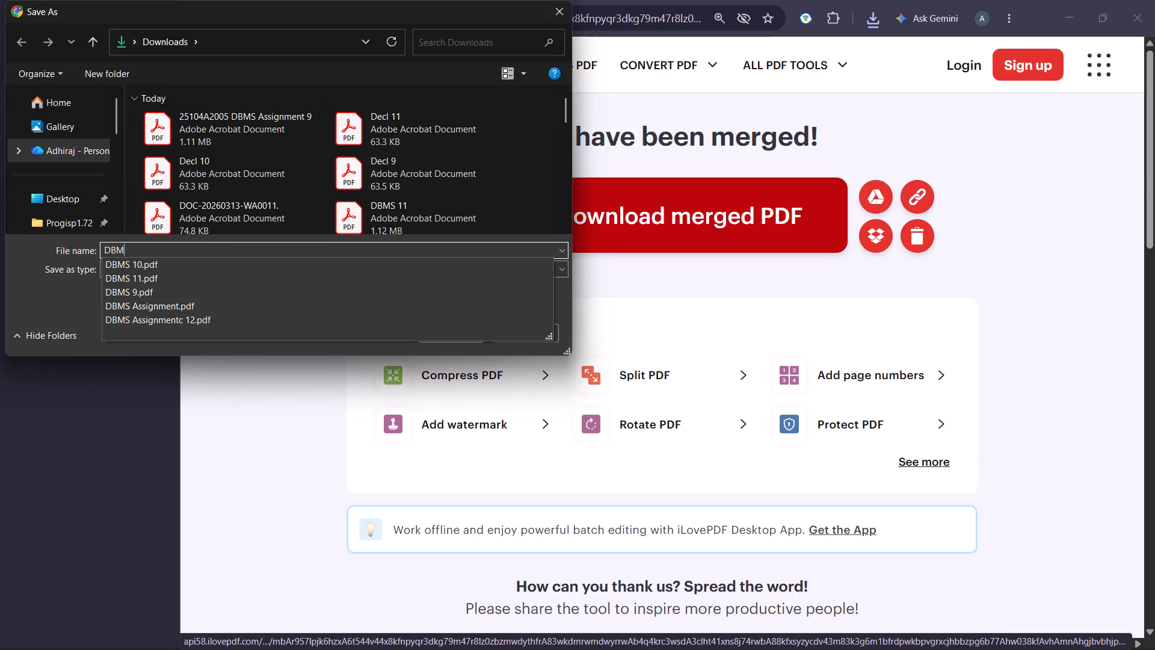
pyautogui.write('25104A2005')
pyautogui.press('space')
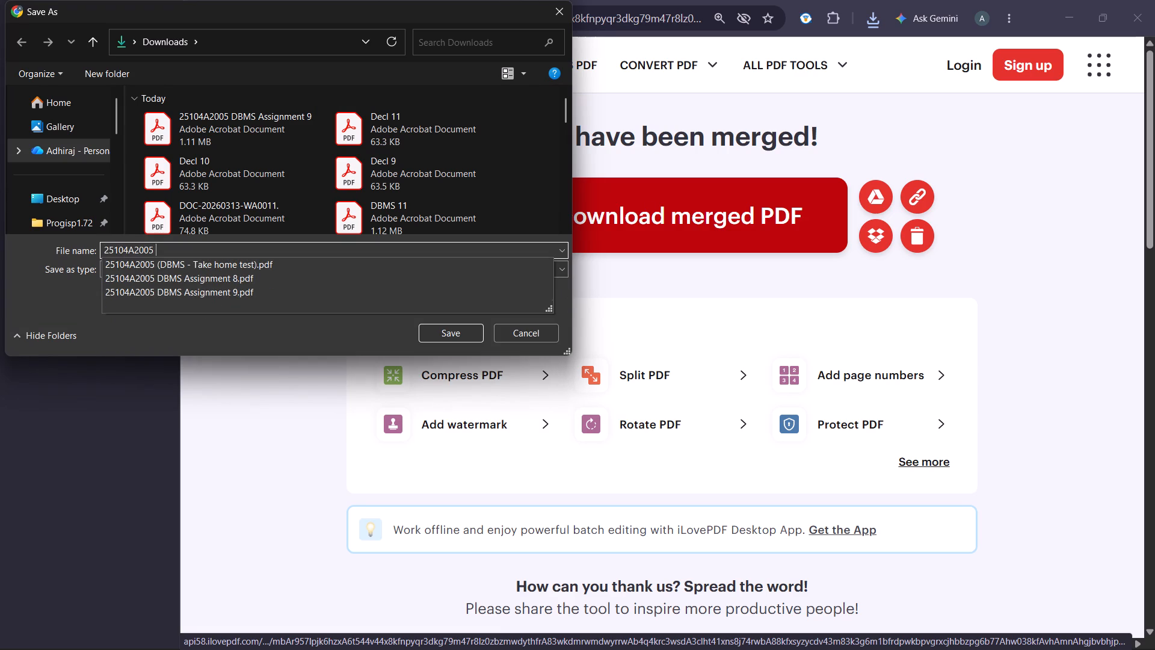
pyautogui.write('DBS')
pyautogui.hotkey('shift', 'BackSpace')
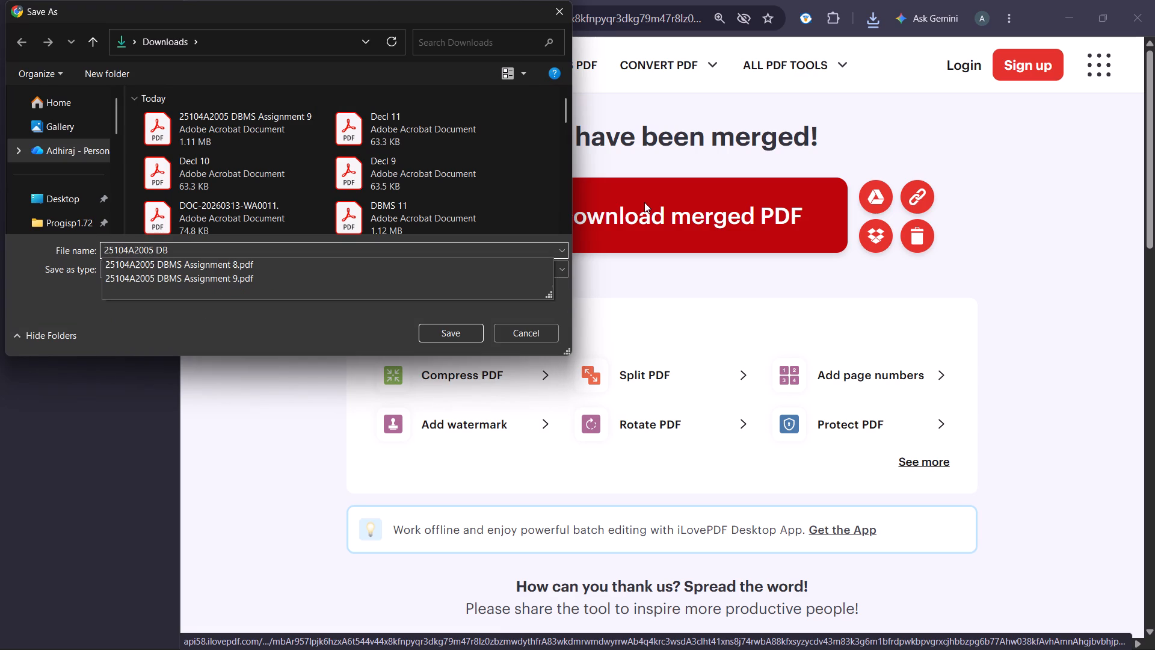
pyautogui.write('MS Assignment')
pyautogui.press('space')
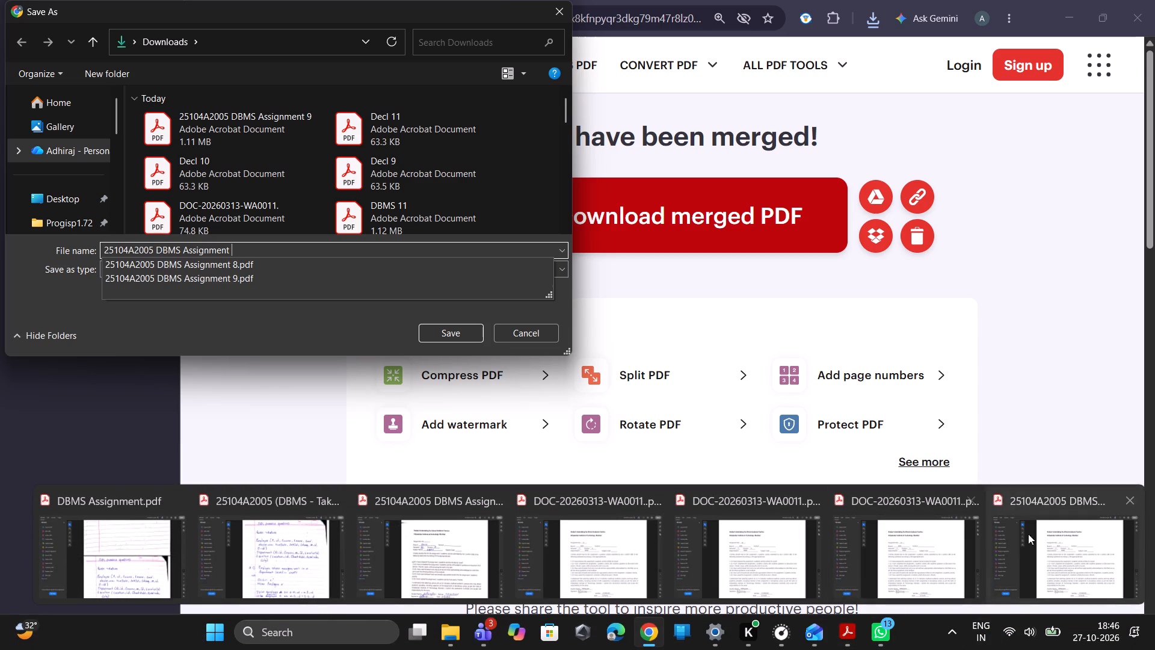
# Switch to Acrobat, close every open document except the merged DBMS Assignment 9 PDF, and return to the browser's save dialog.
pyautogui.click(1066, 529)
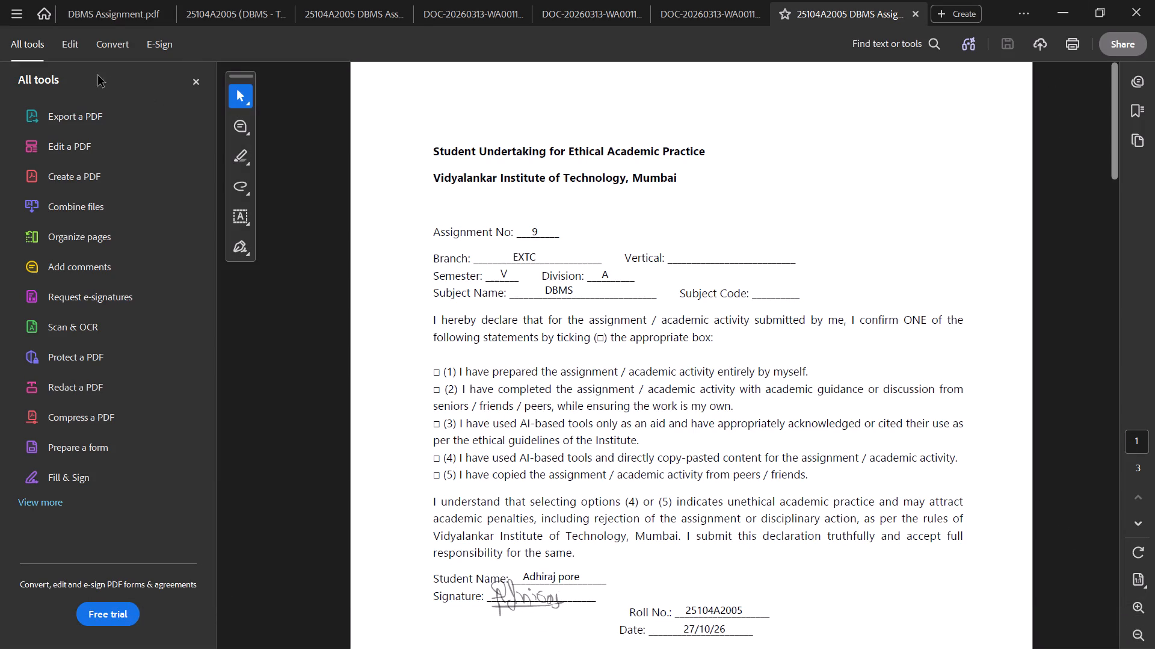
pyautogui.click(159, 16)
pyautogui.click(182, 16)
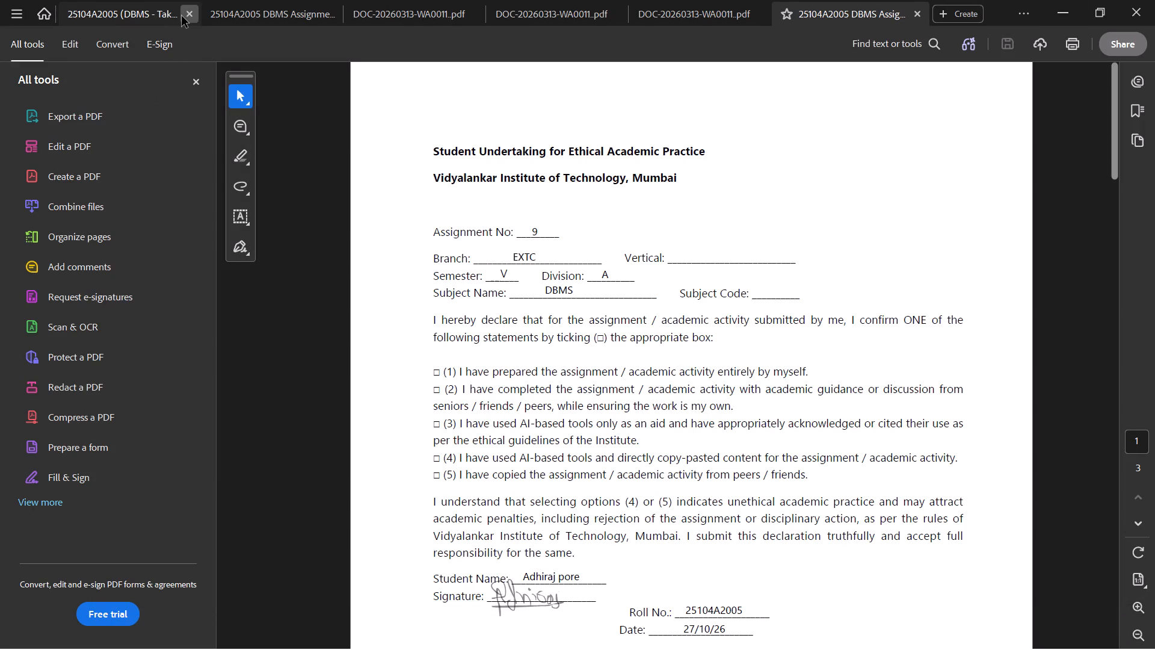
pyautogui.click(229, 19)
pyautogui.click(236, 16)
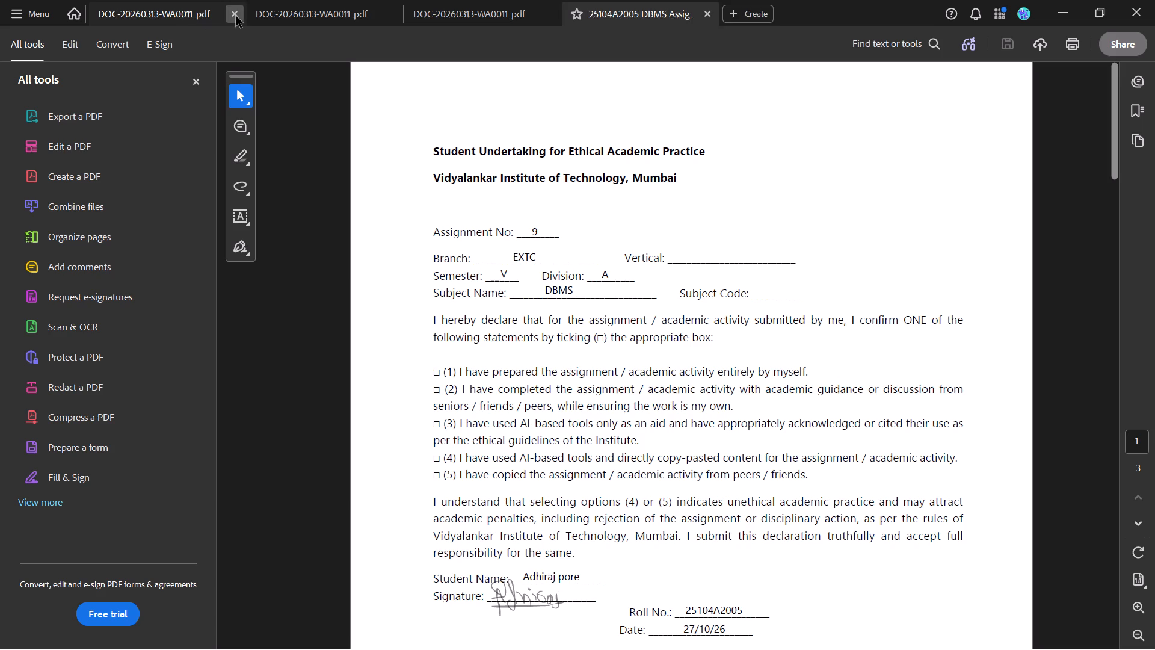
pyautogui.click(236, 16)
pyautogui.click(236, 16)
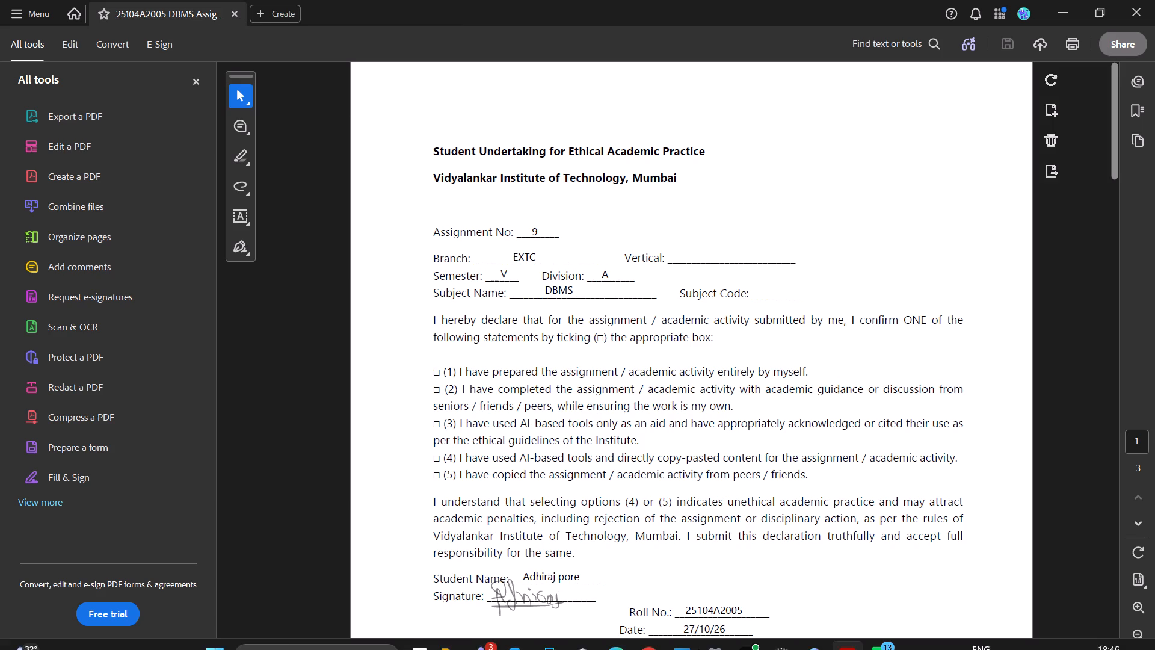
pyautogui.click(1068, 0)
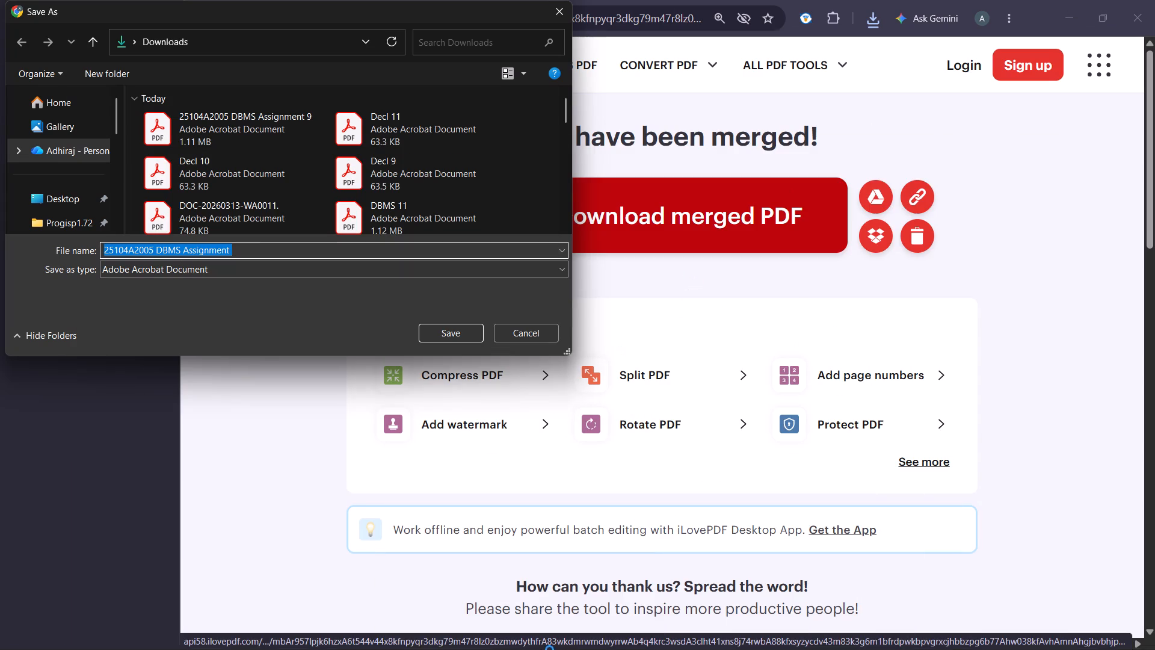
# Complete the file name with 10 and save the merged PDF to Downloads.
pyautogui.scroll(-1, 258, 173)
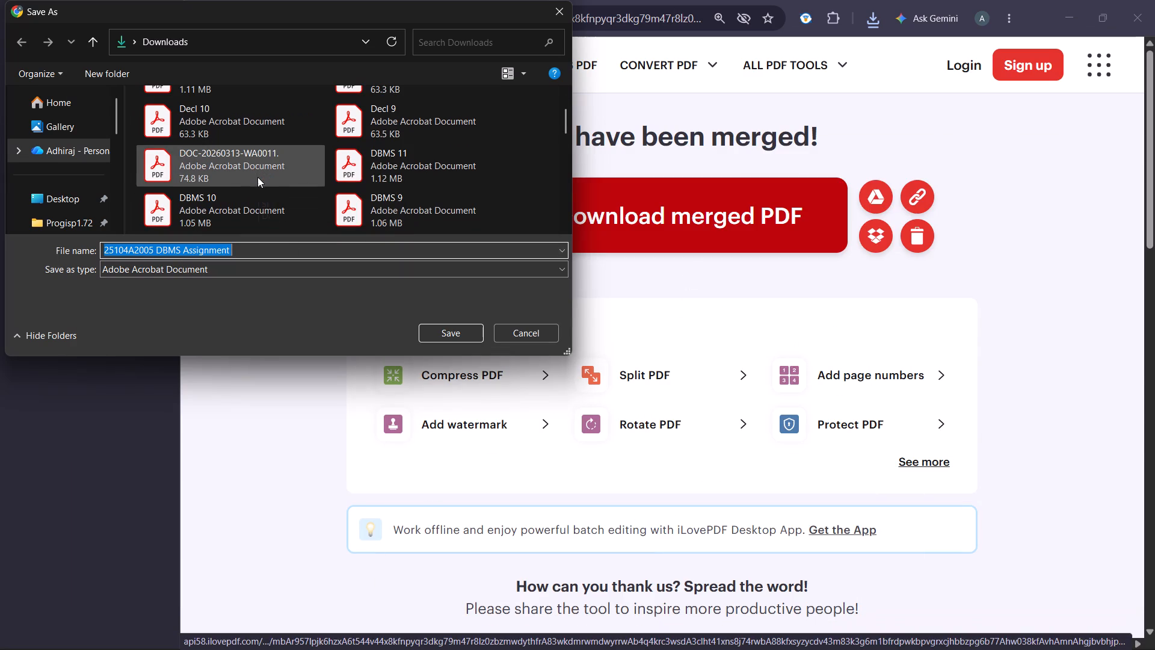
pyautogui.scroll(1, 328, 205)
pyautogui.scroll(-1, 328, 205)
pyautogui.scroll(1, 328, 205)
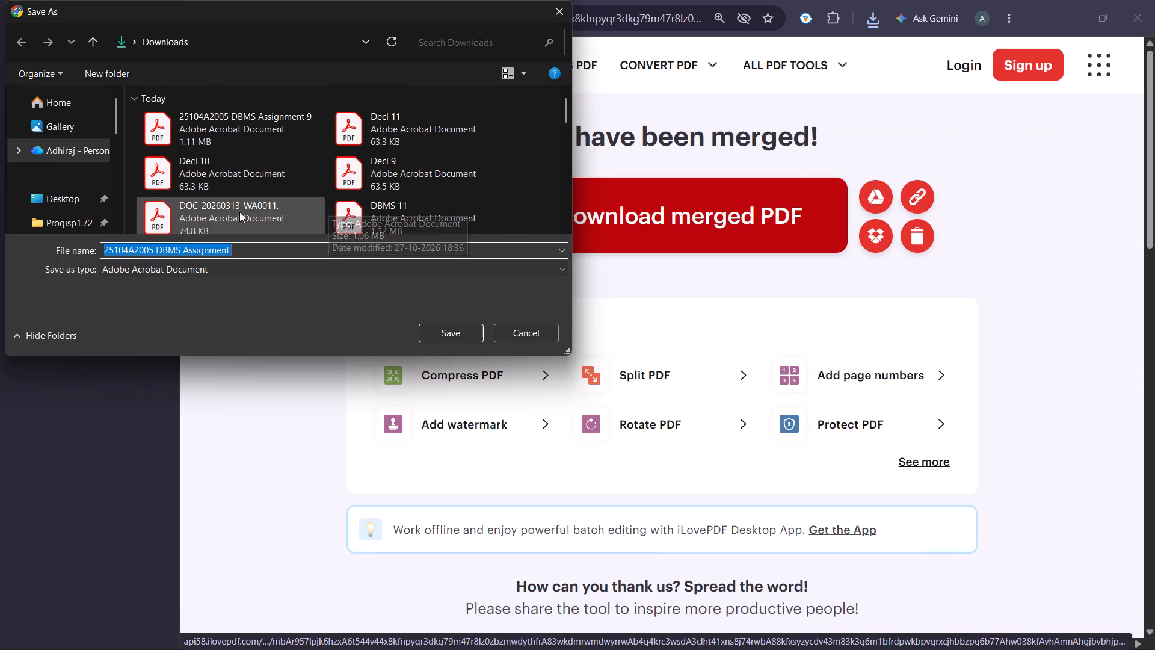
pyautogui.click(245, 250)
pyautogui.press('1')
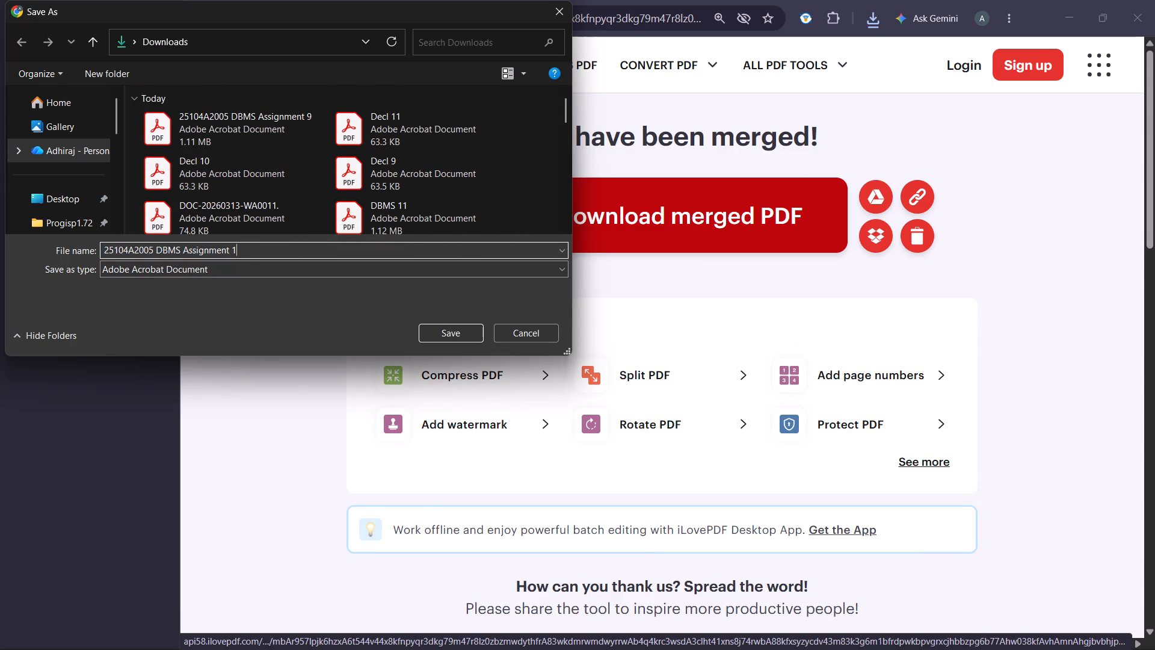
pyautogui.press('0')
pyautogui.press('Return')
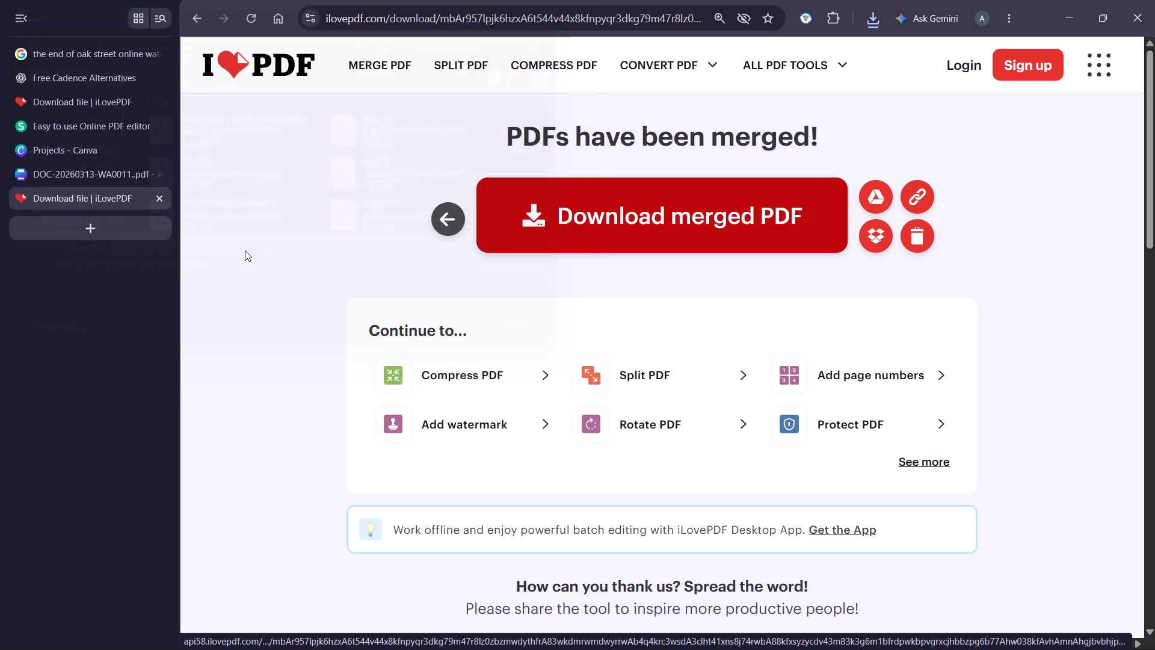
pyautogui.click(543, 221)
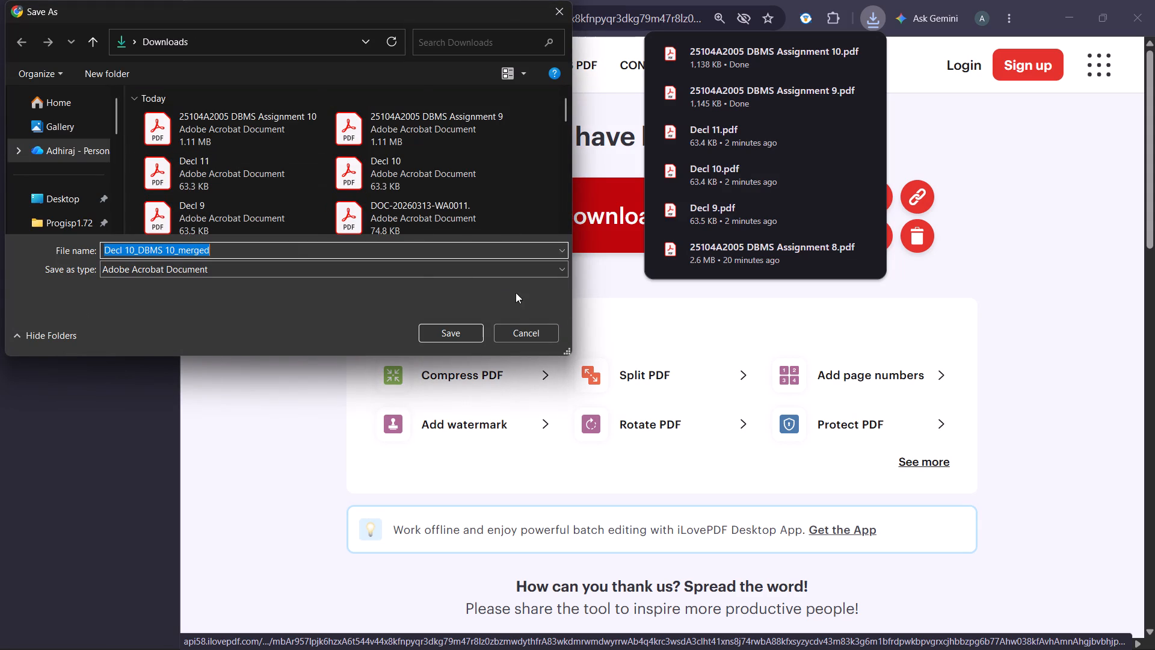
pyautogui.click(516, 335)
# Go back to the merge page and merge Decl 11 with DBMS 11 from Downloads, declaration first.
pyautogui.click(552, 299)
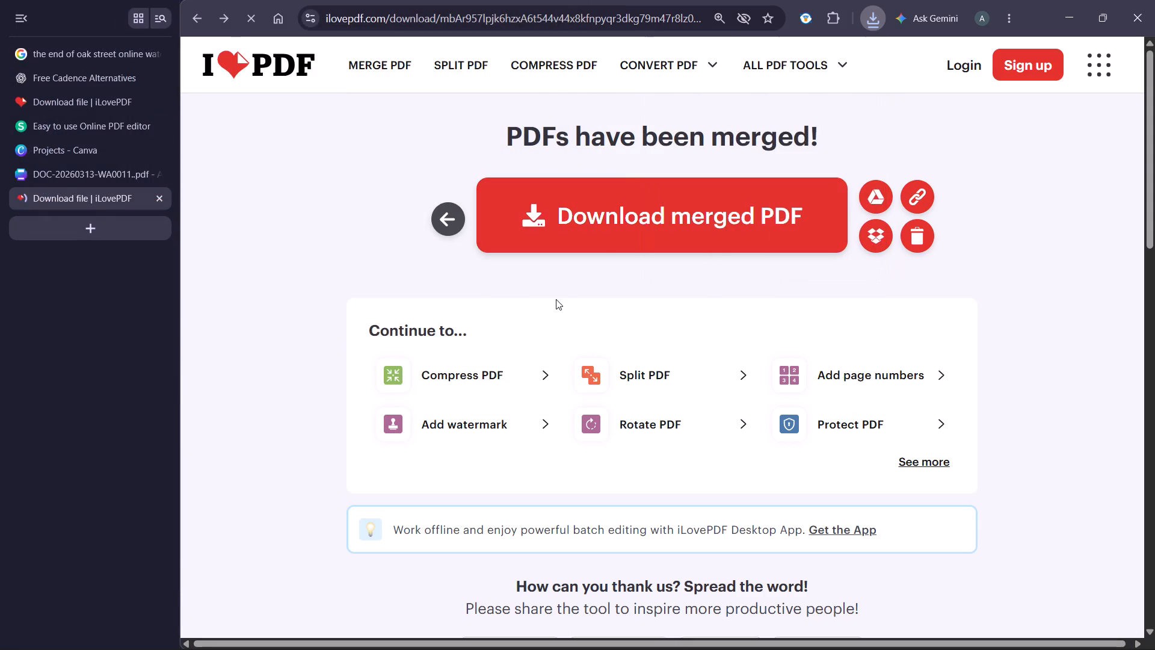
pyautogui.click(545, 299)
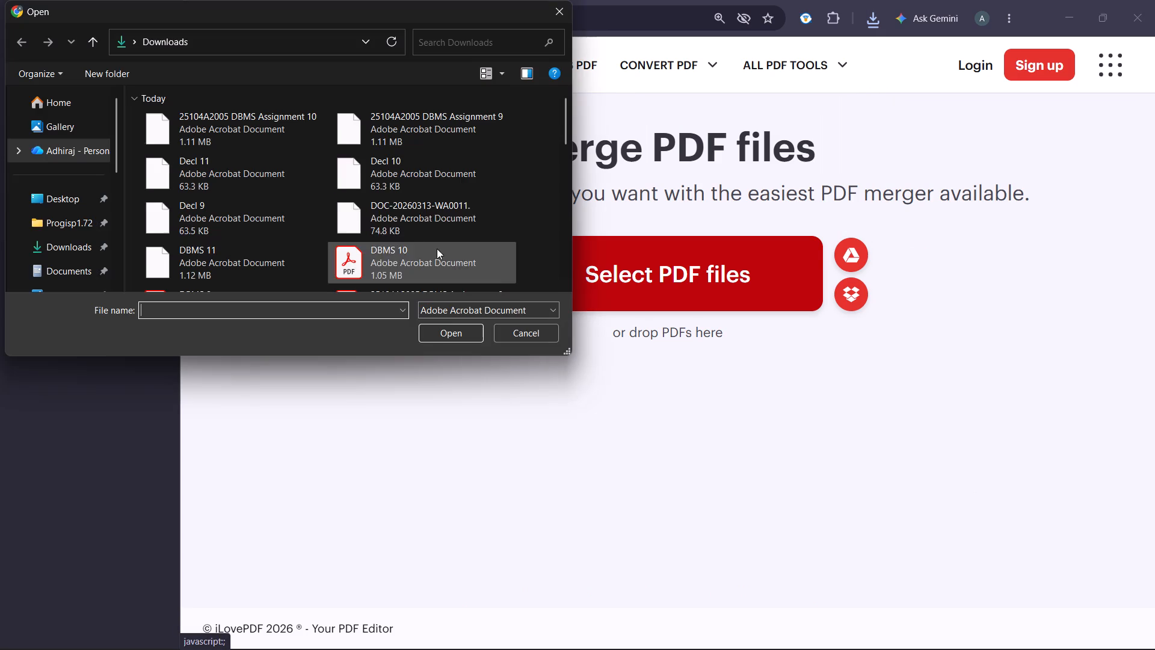
pyautogui.keyDown('ctrl'); pyautogui.click(215, 178); pyautogui.keyUp('ctrl')
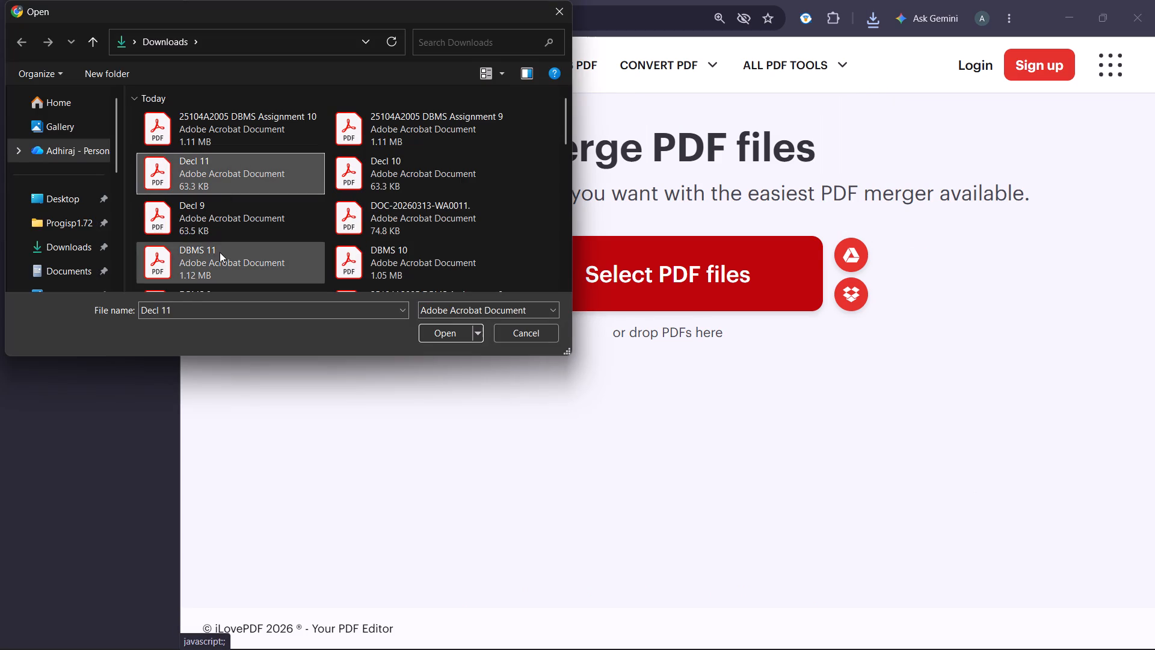
pyautogui.keyDown('ctrl'); pyautogui.click(220, 252); pyautogui.keyUp('ctrl')
pyautogui.click(428, 331)
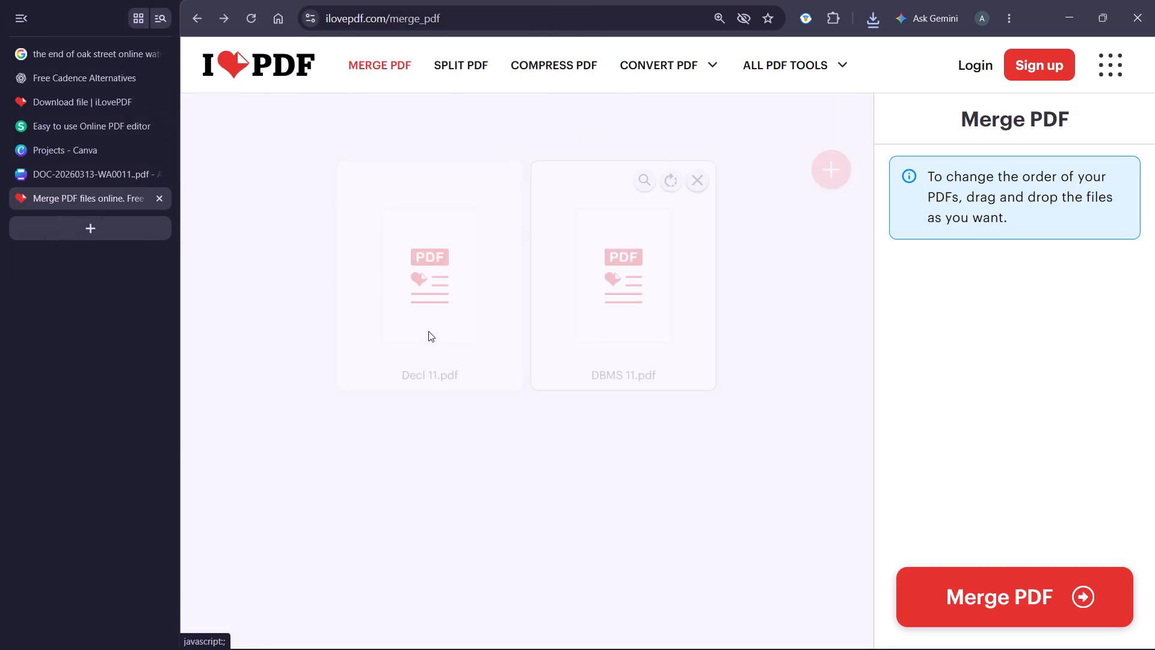
pyautogui.click(954, 581)
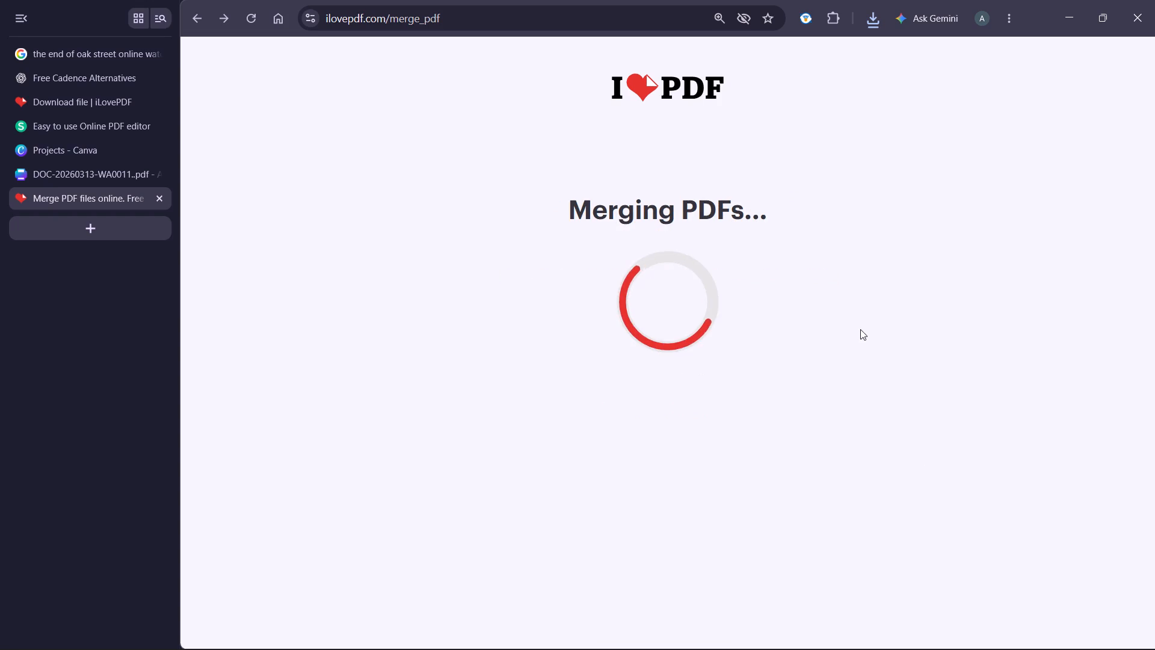
# Download the merged PDF to Downloads, naming it with the student's roll number followed by DBMS Assignment 11.
pyautogui.click(689, 211)
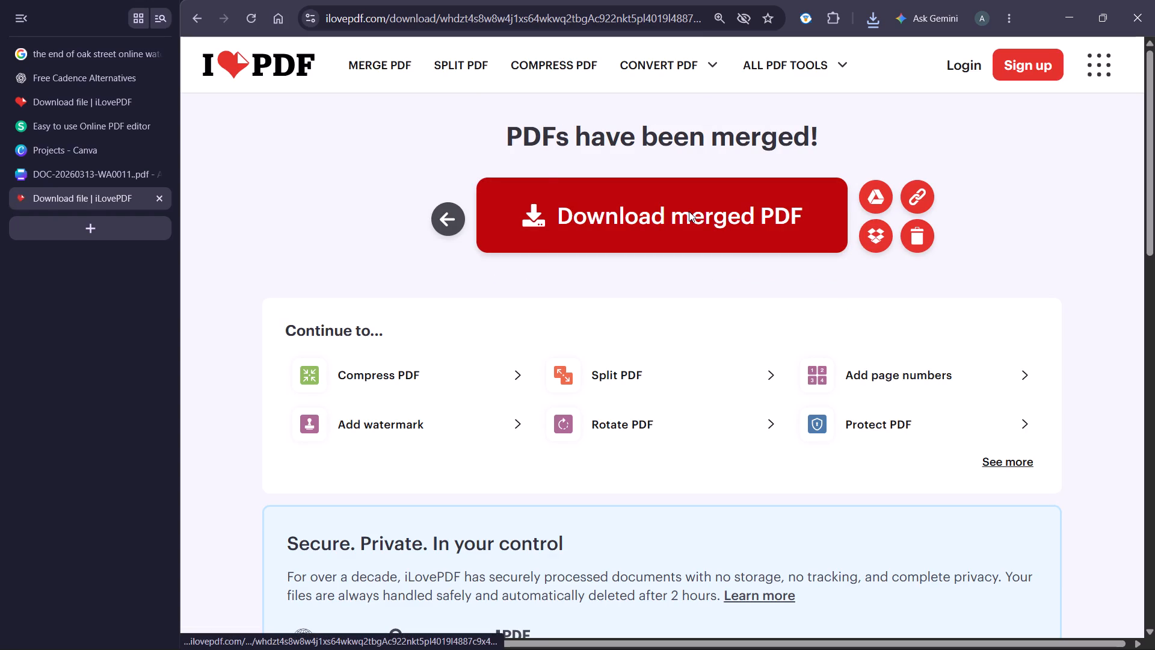
pyautogui.press('BackSpace')
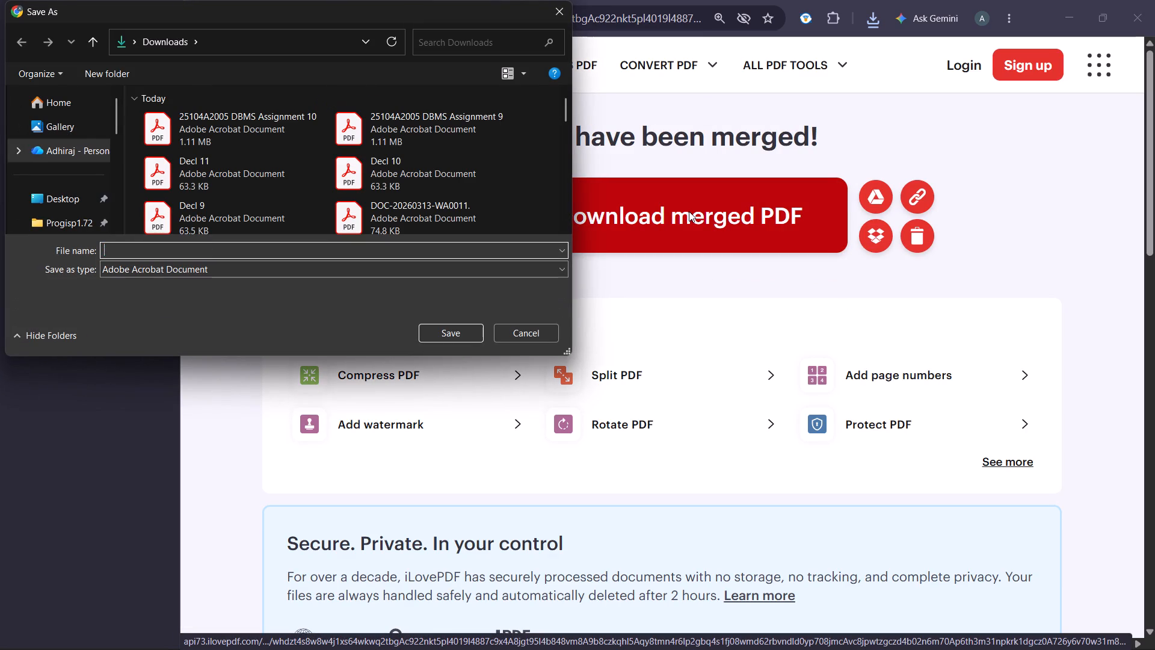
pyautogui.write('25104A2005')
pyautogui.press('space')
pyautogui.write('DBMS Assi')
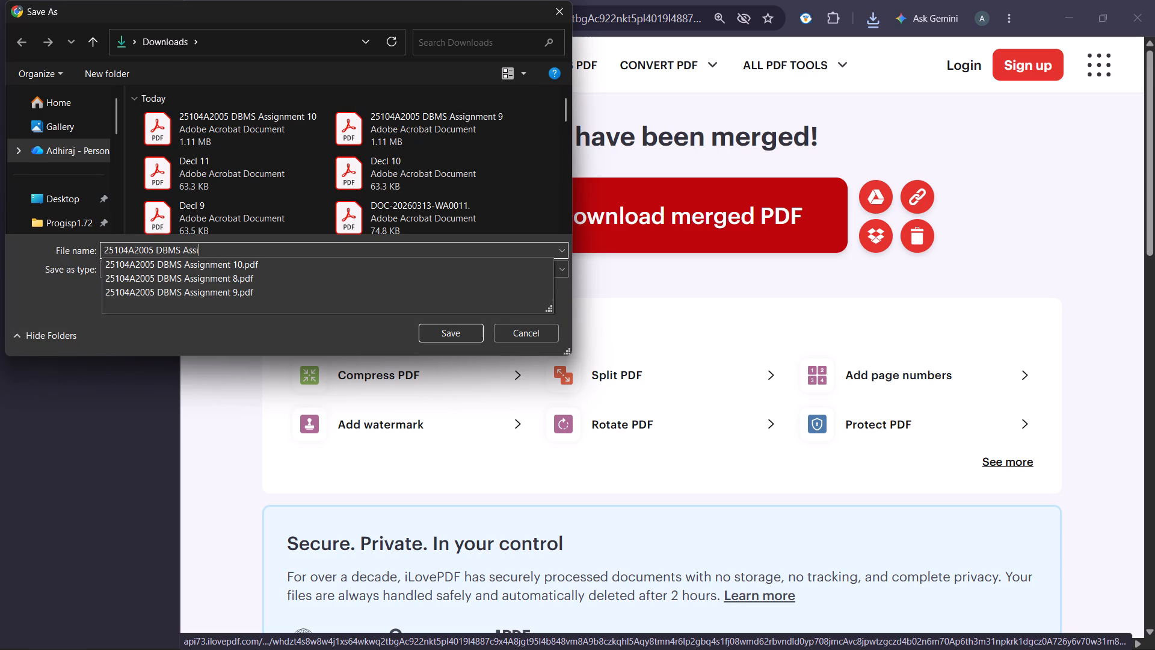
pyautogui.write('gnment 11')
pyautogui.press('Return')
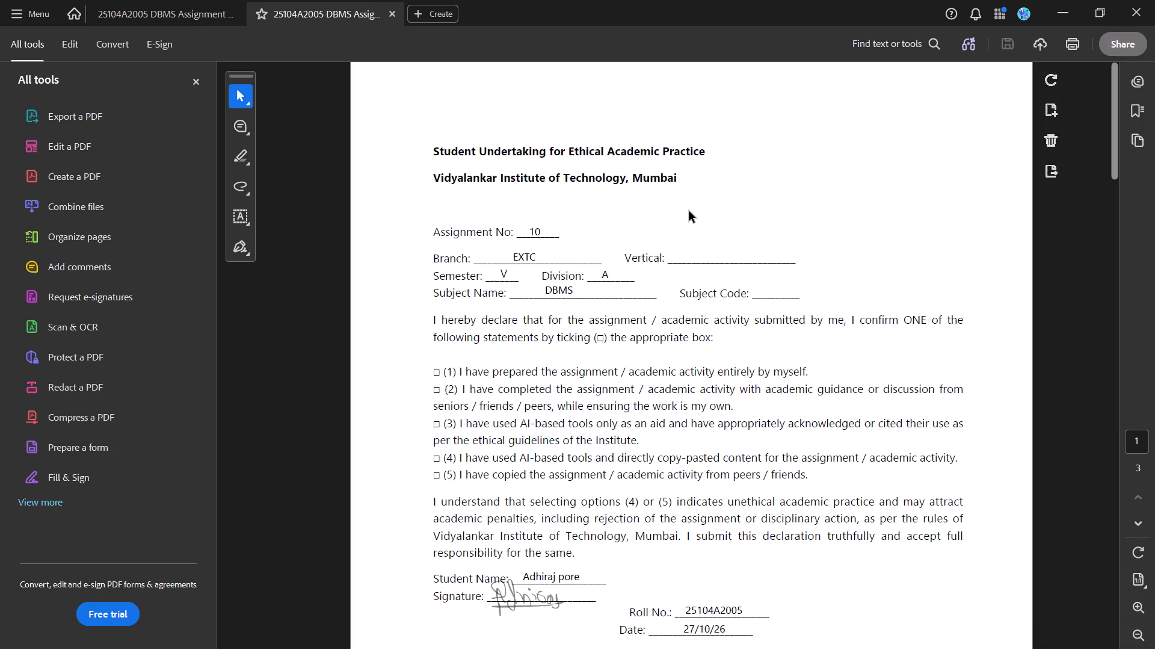